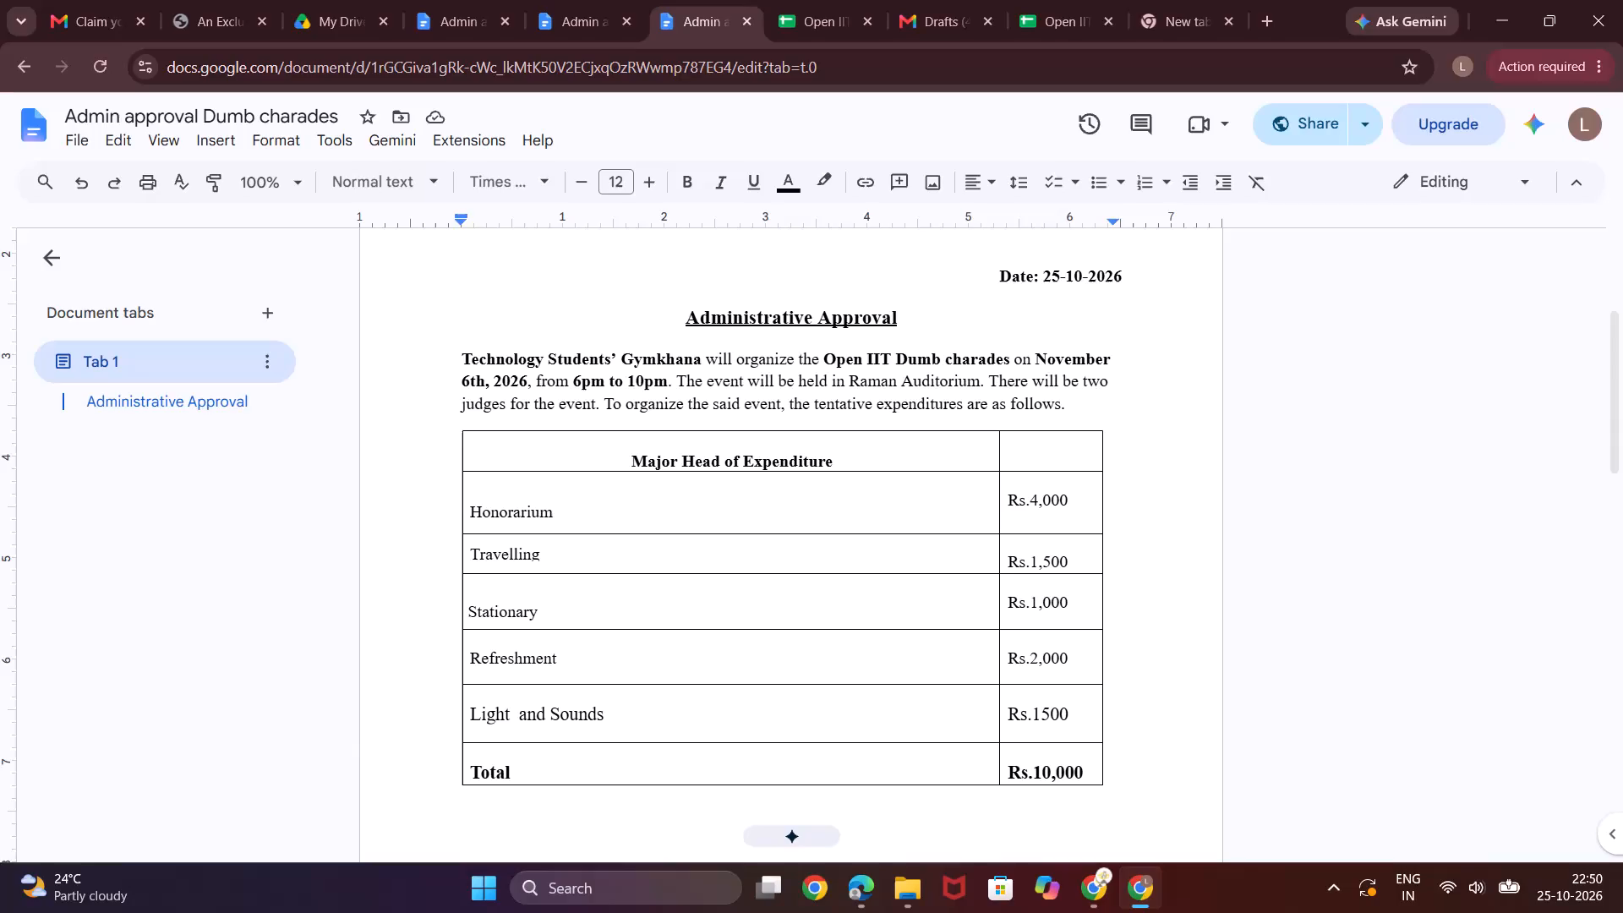
Switch to the browser window with the poster designs and examine the Scrabble workshop event poster in Canva down to its venue and contact details.
{"action": "left_click", "coordinate": [1096, 886]}
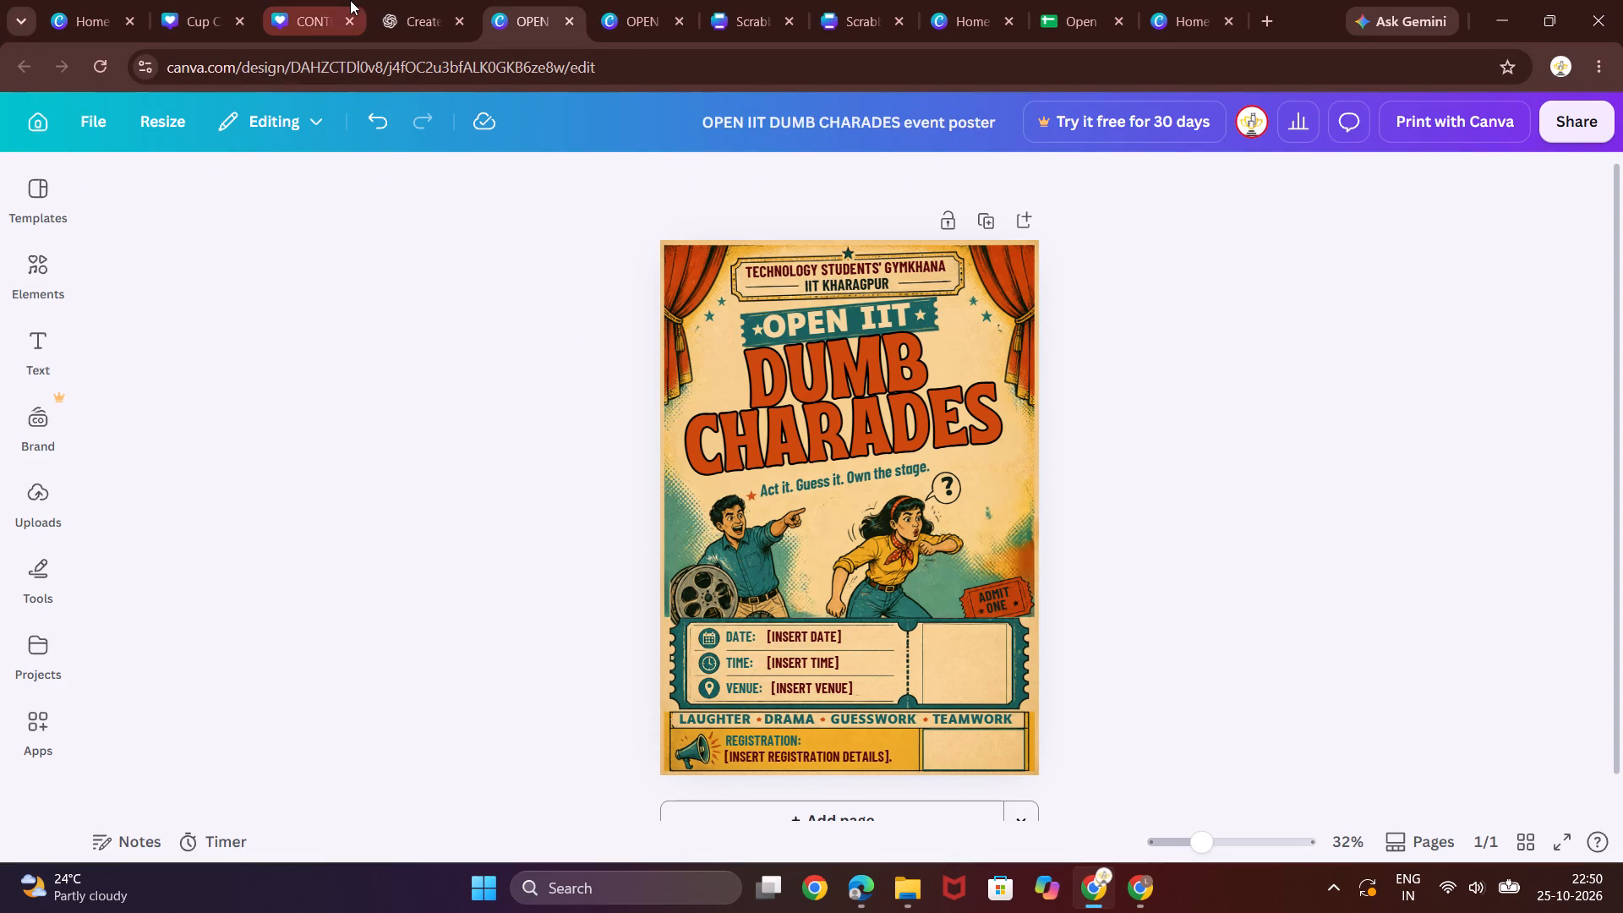
{"action": "left_click", "coordinate": [421, 6]}
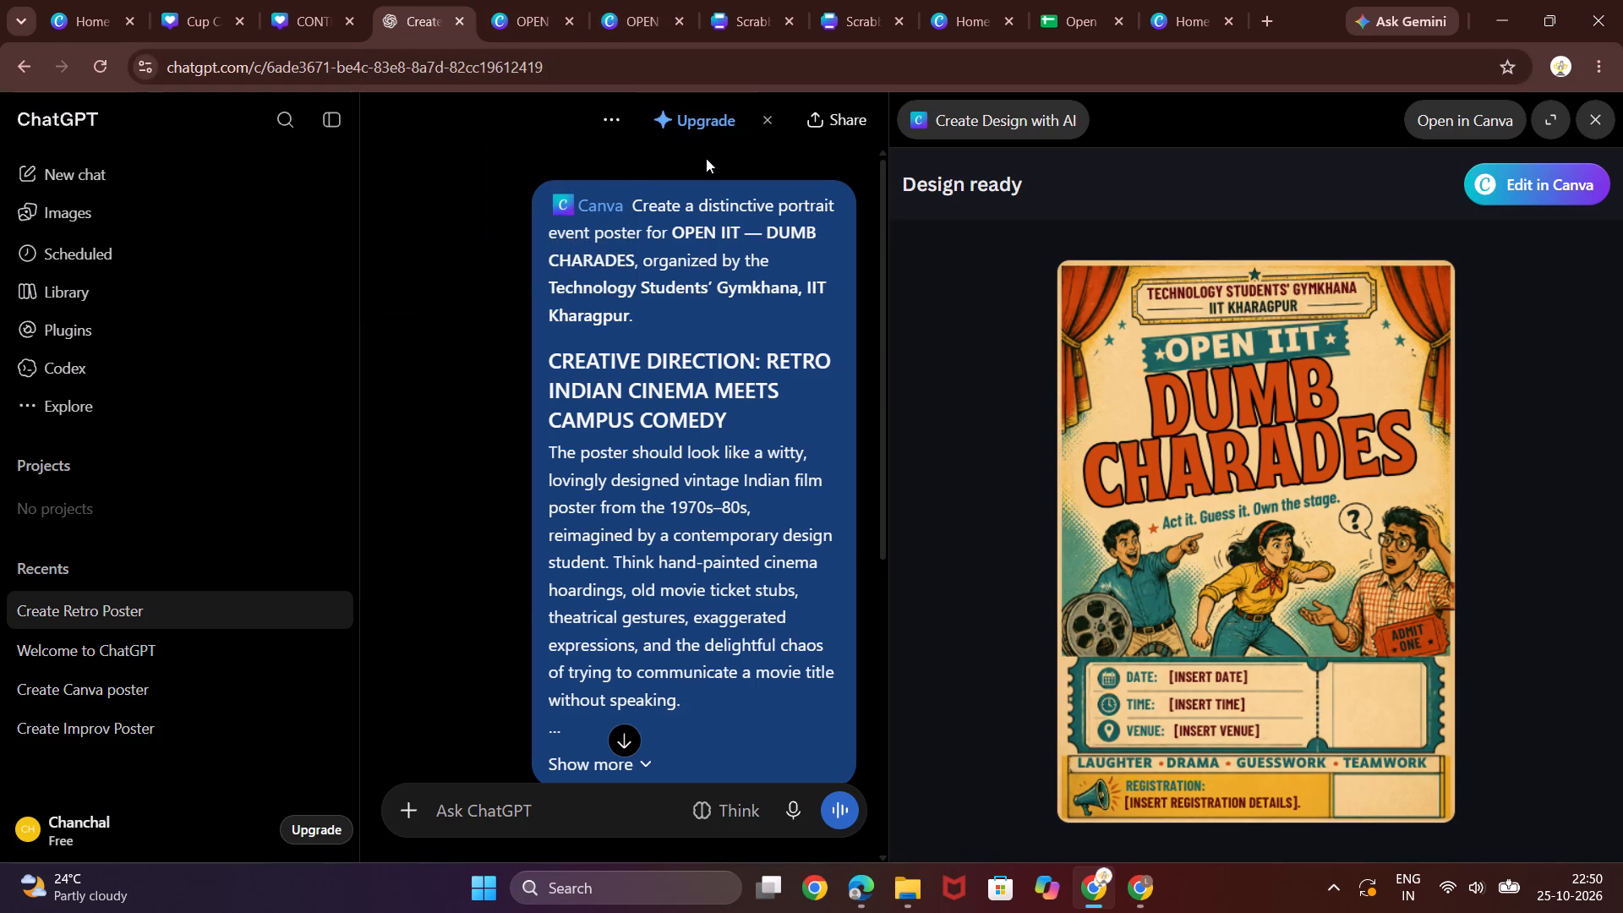
{"action": "left_click", "coordinate": [727, 21]}
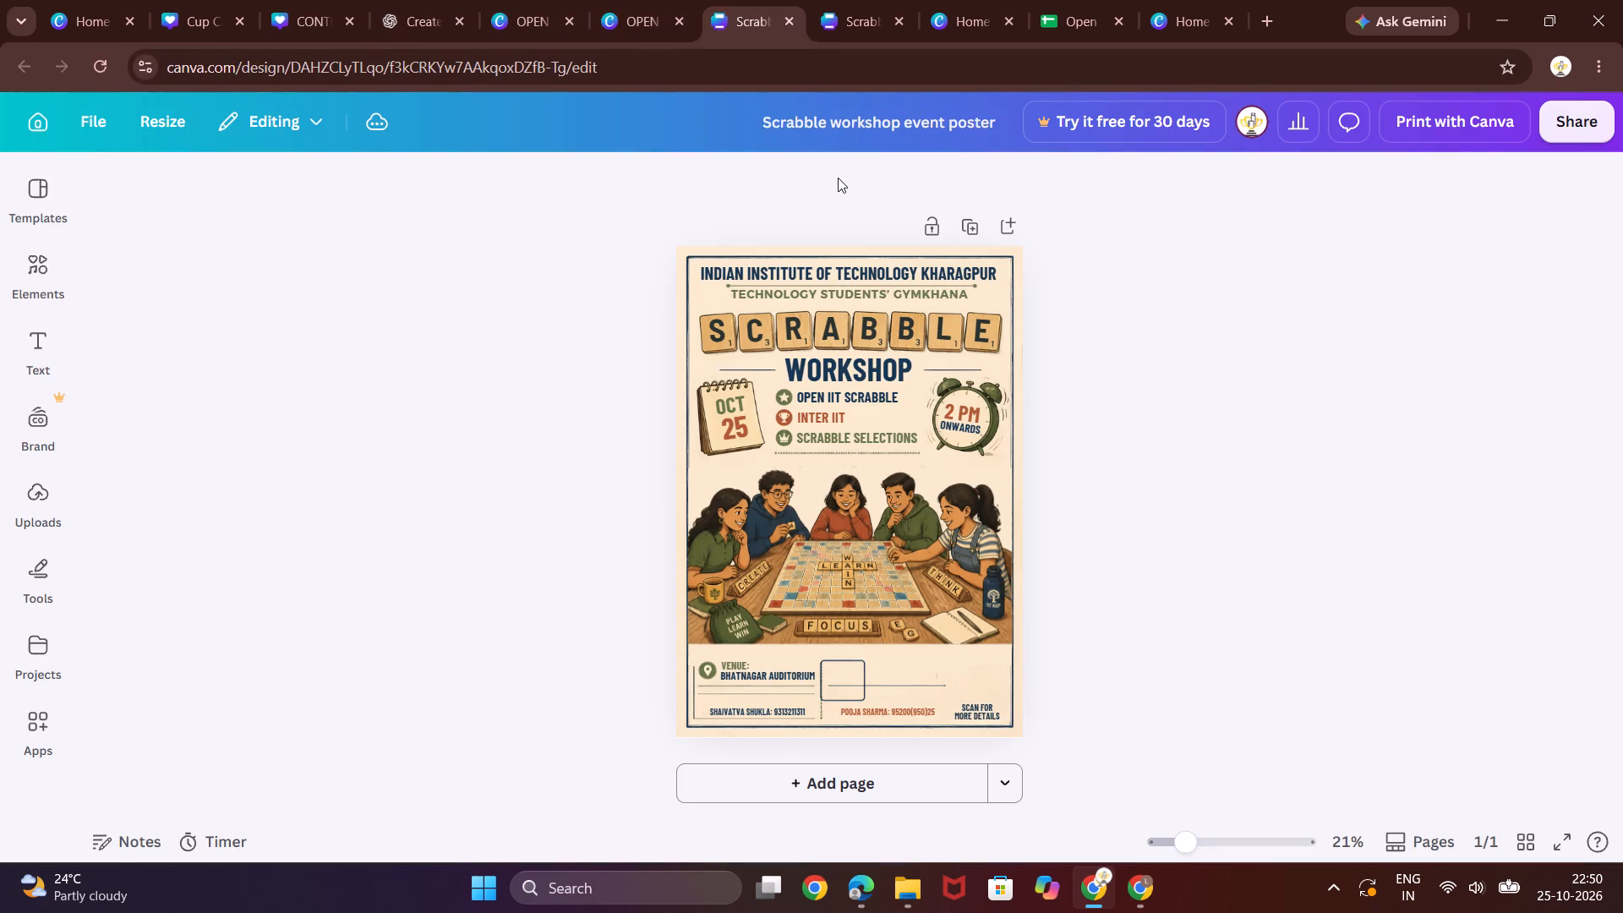
{"action": "scroll", "coordinate": [889, 21], "scroll_direction": "down", "scroll_amount": 2}
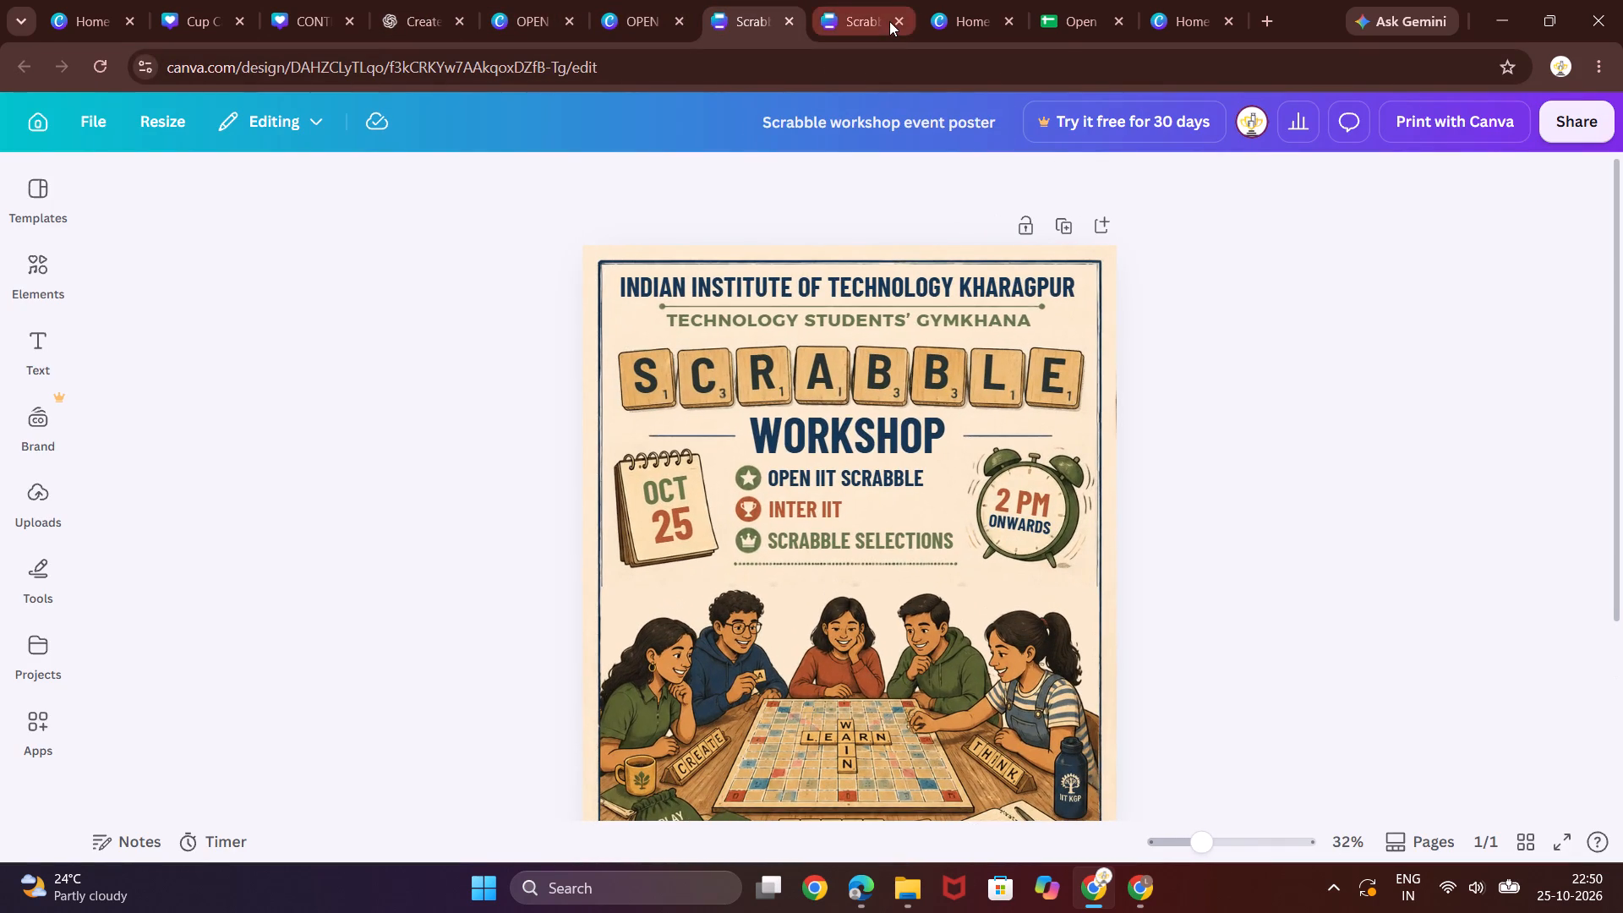
{"action": "scroll", "coordinate": [889, 21], "scroll_direction": "down", "scroll_amount": 1}
{"action": "scroll", "coordinate": [834, 459], "scroll_direction": "down", "scroll_amount": 2}
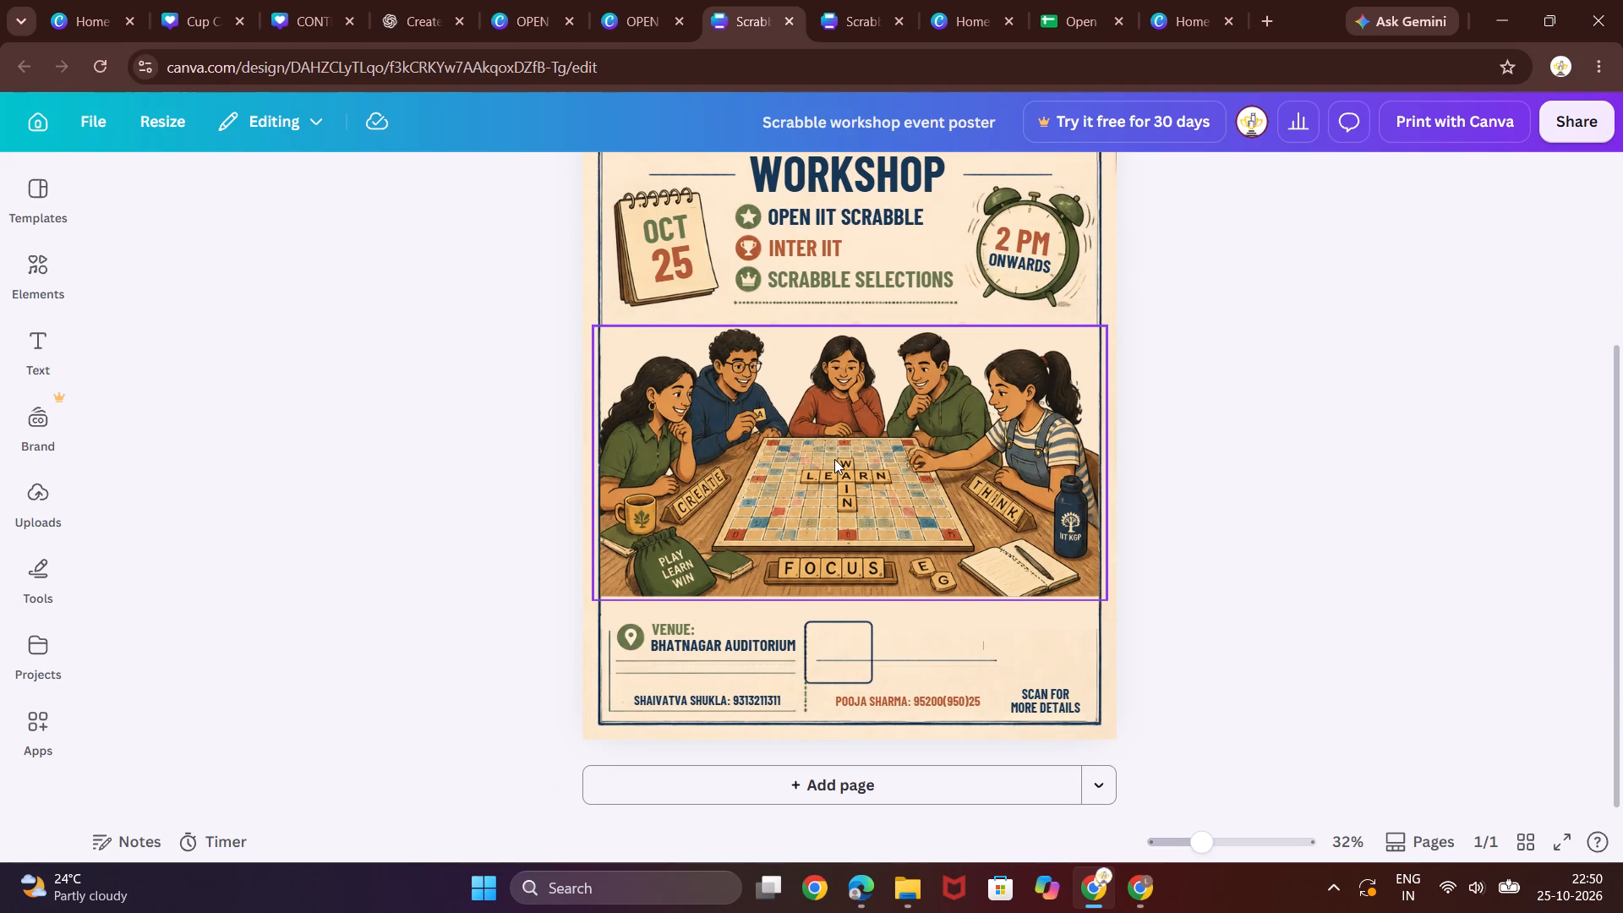
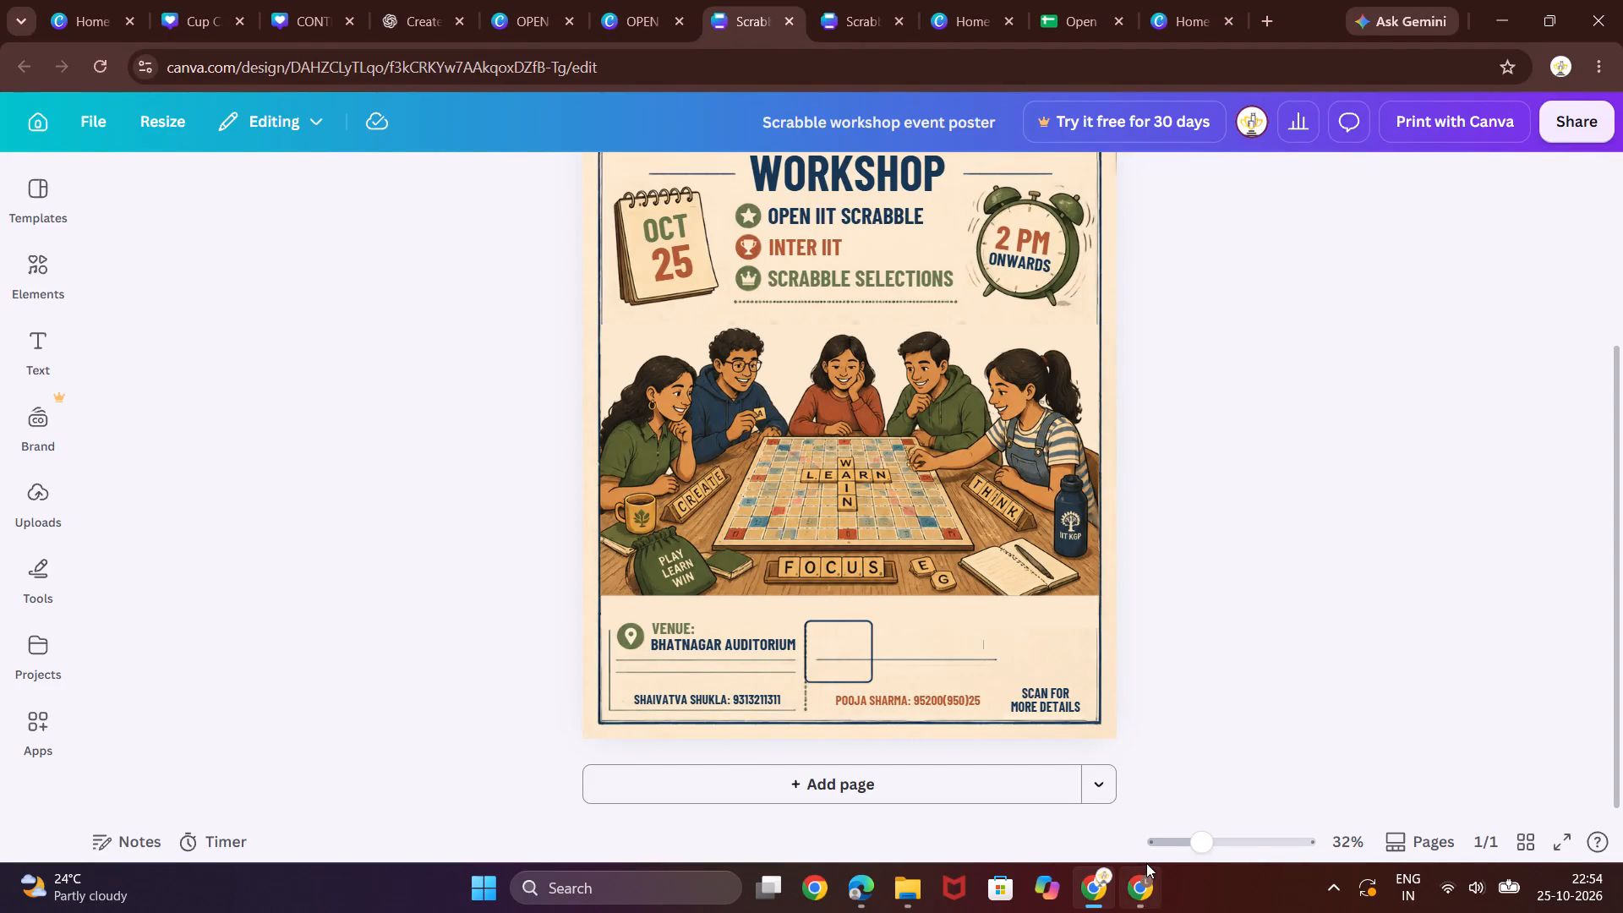
Switch to the browser window with the approval documents and review the Dumb Charades administrative approval, from event details and expenditures to the signatories.
{"action": "left_click", "coordinate": [1145, 887]}
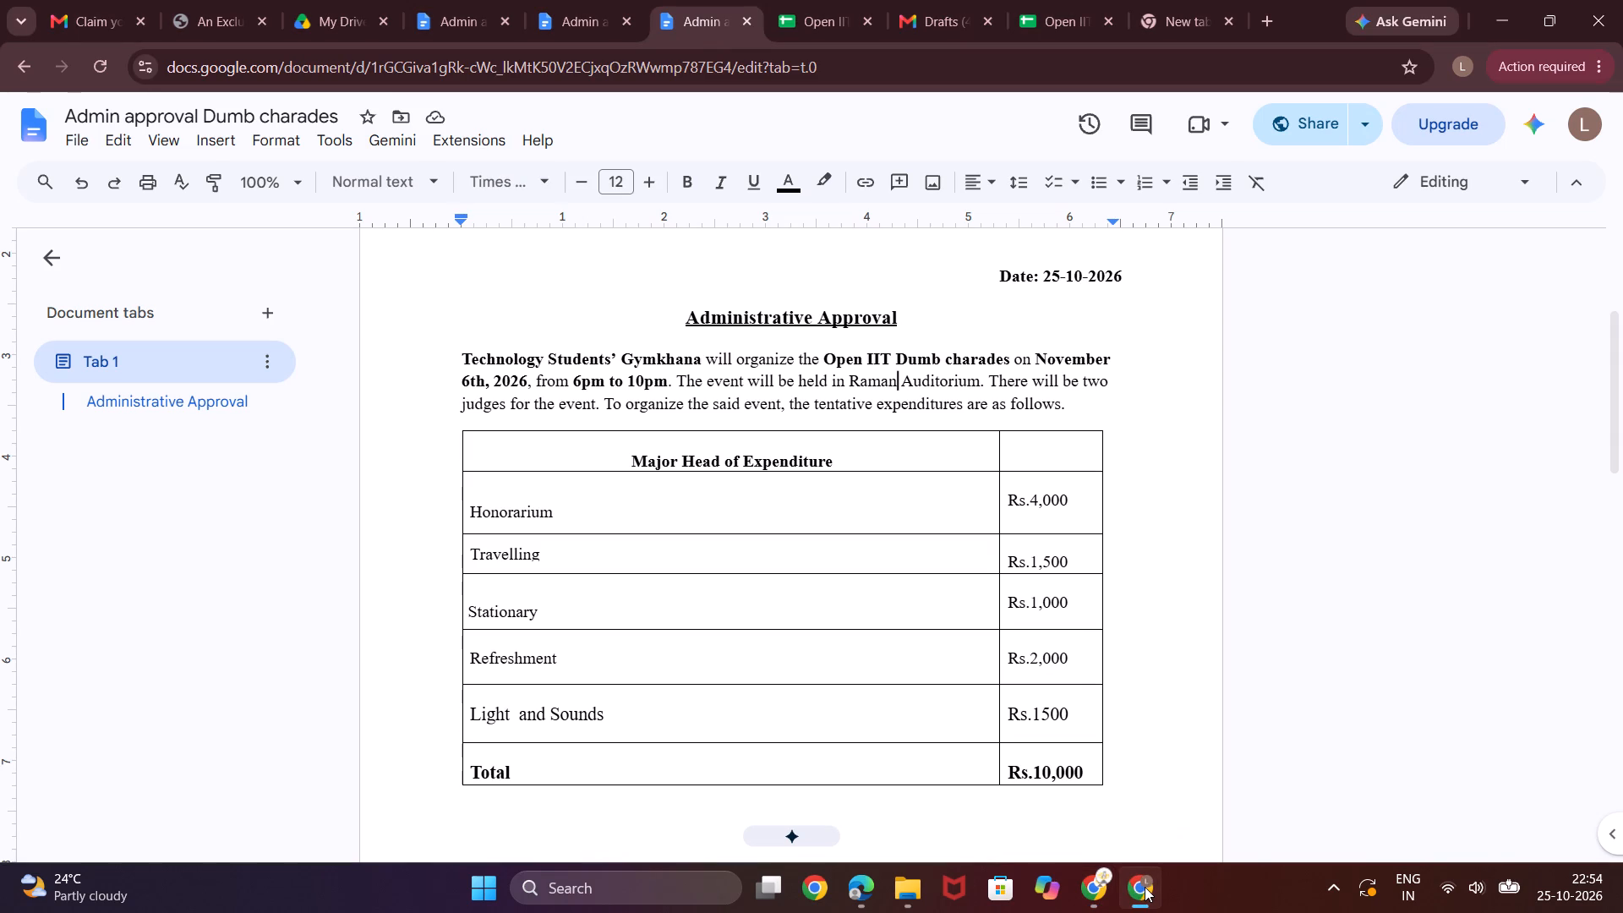
{"action": "scroll", "coordinate": [1145, 887], "scroll_direction": "up", "scroll_amount": 1}
{"action": "scroll", "coordinate": [1088, 515], "scroll_direction": "up", "scroll_amount": 4}
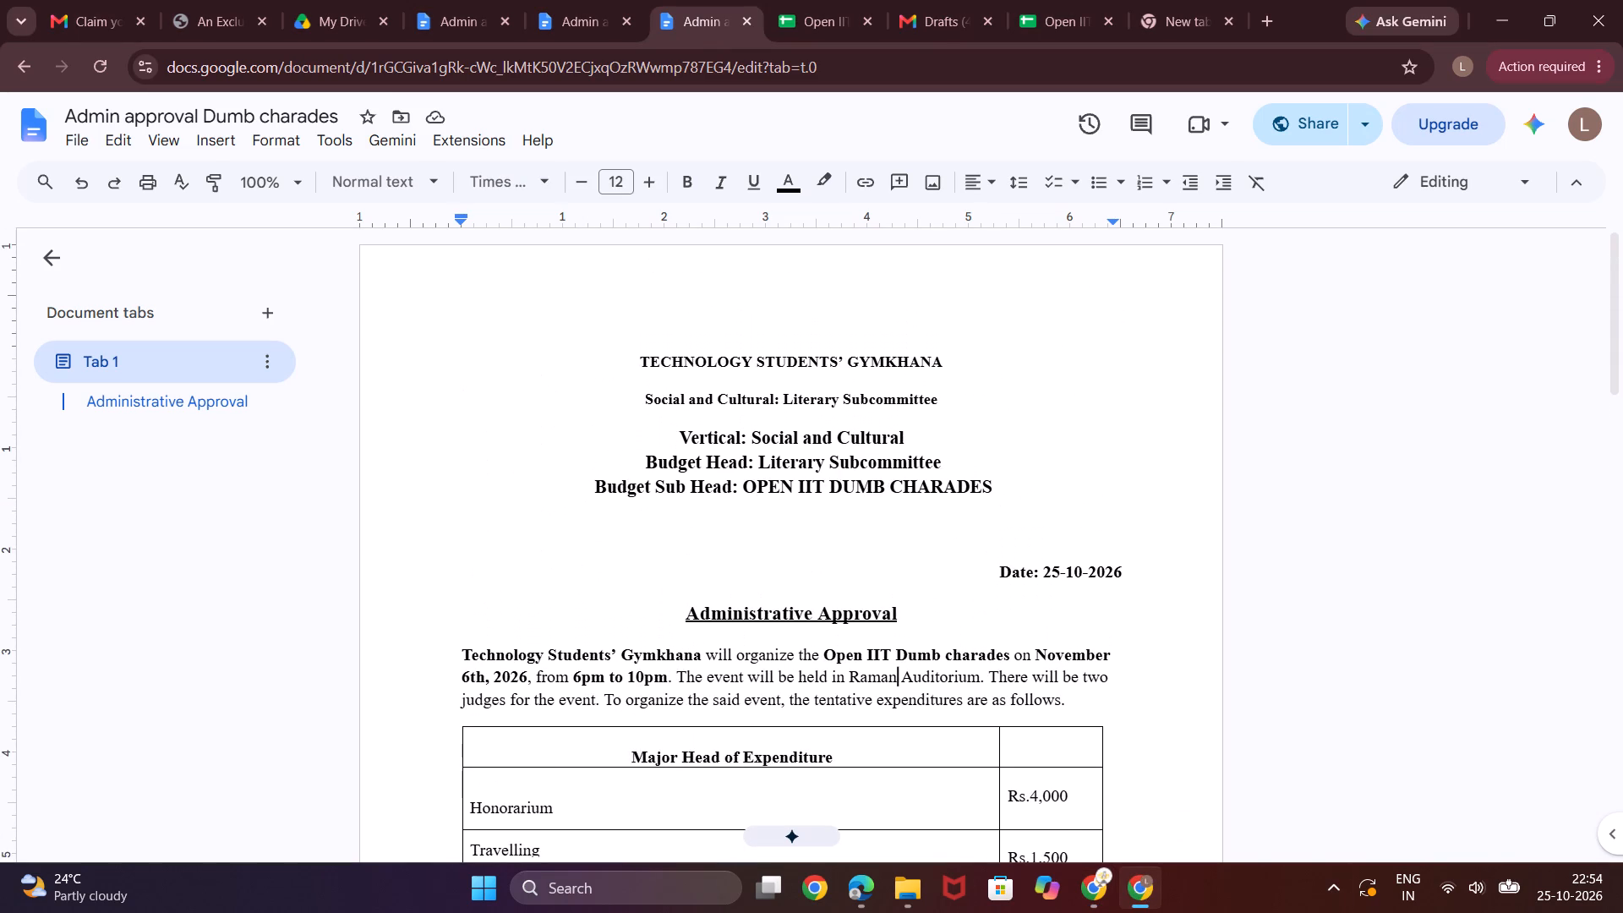
{"action": "scroll", "coordinate": [1088, 515], "scroll_direction": "down", "scroll_amount": 6}
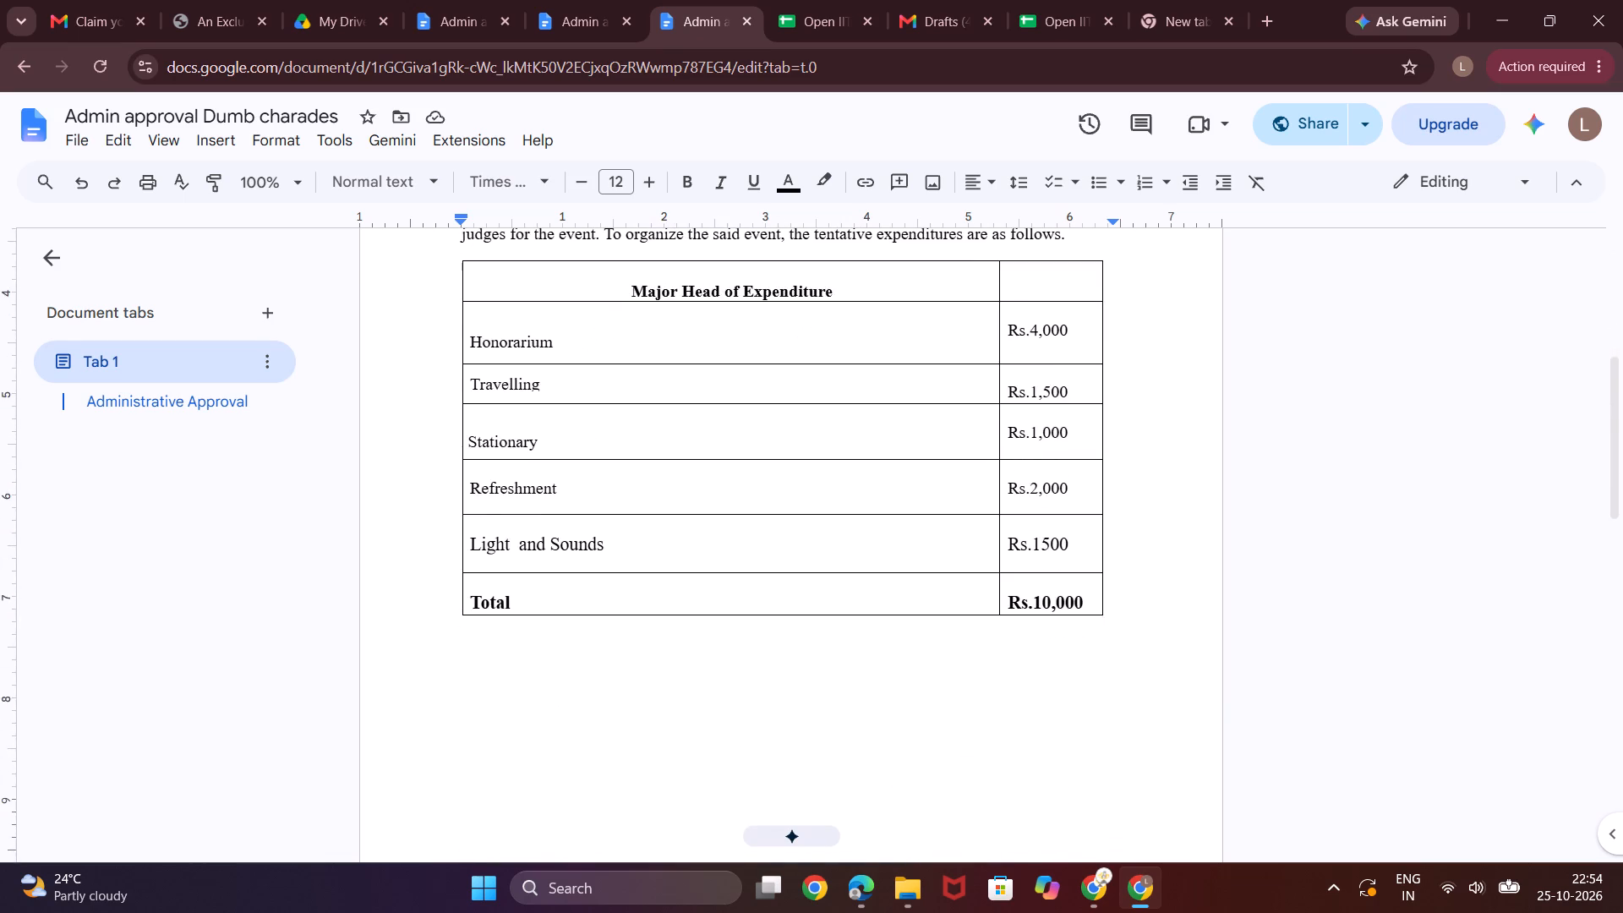
{"action": "scroll", "coordinate": [1088, 515], "scroll_direction": "down", "scroll_amount": 6}
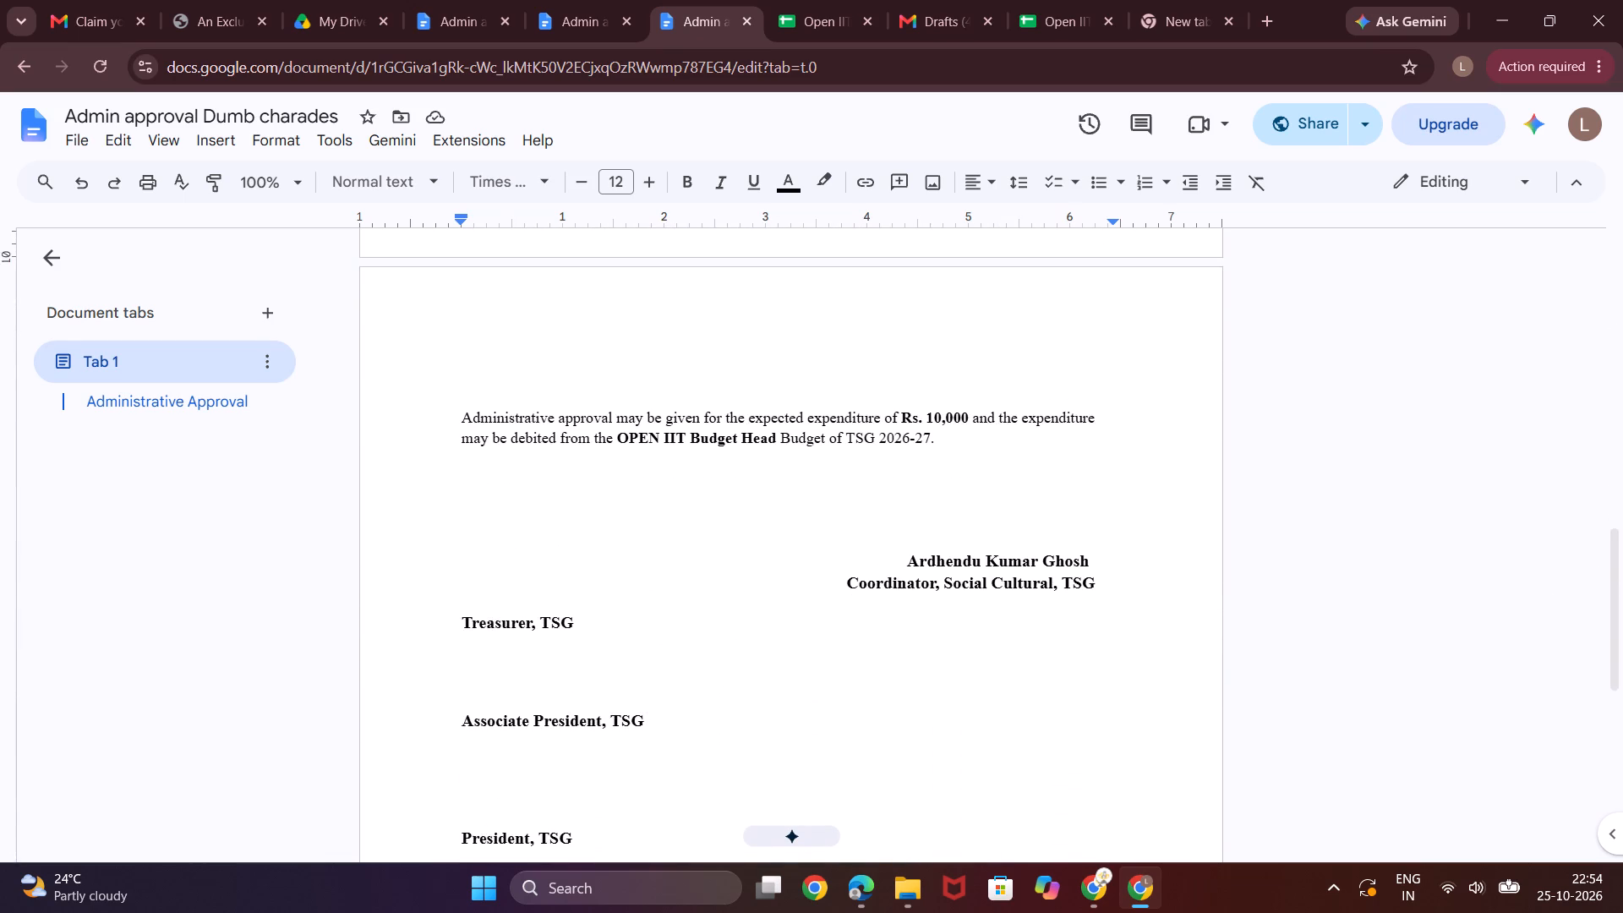
{"action": "scroll", "coordinate": [1088, 515], "scroll_direction": "down", "scroll_amount": 1}
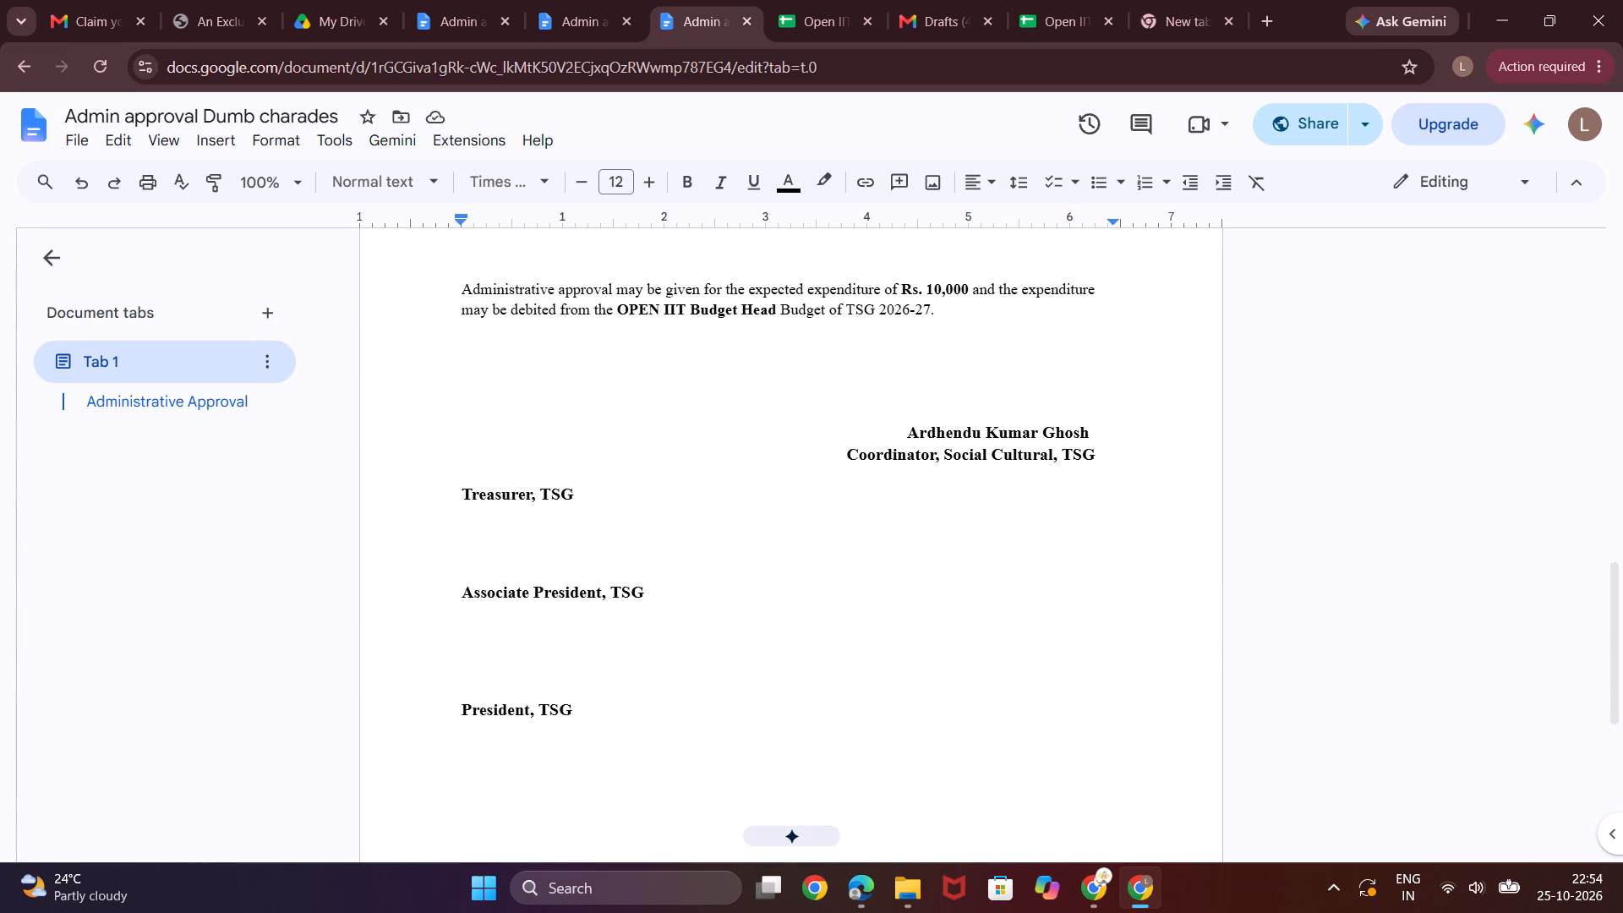
{"action": "scroll", "coordinate": [1088, 515], "scroll_direction": "up", "scroll_amount": 4}
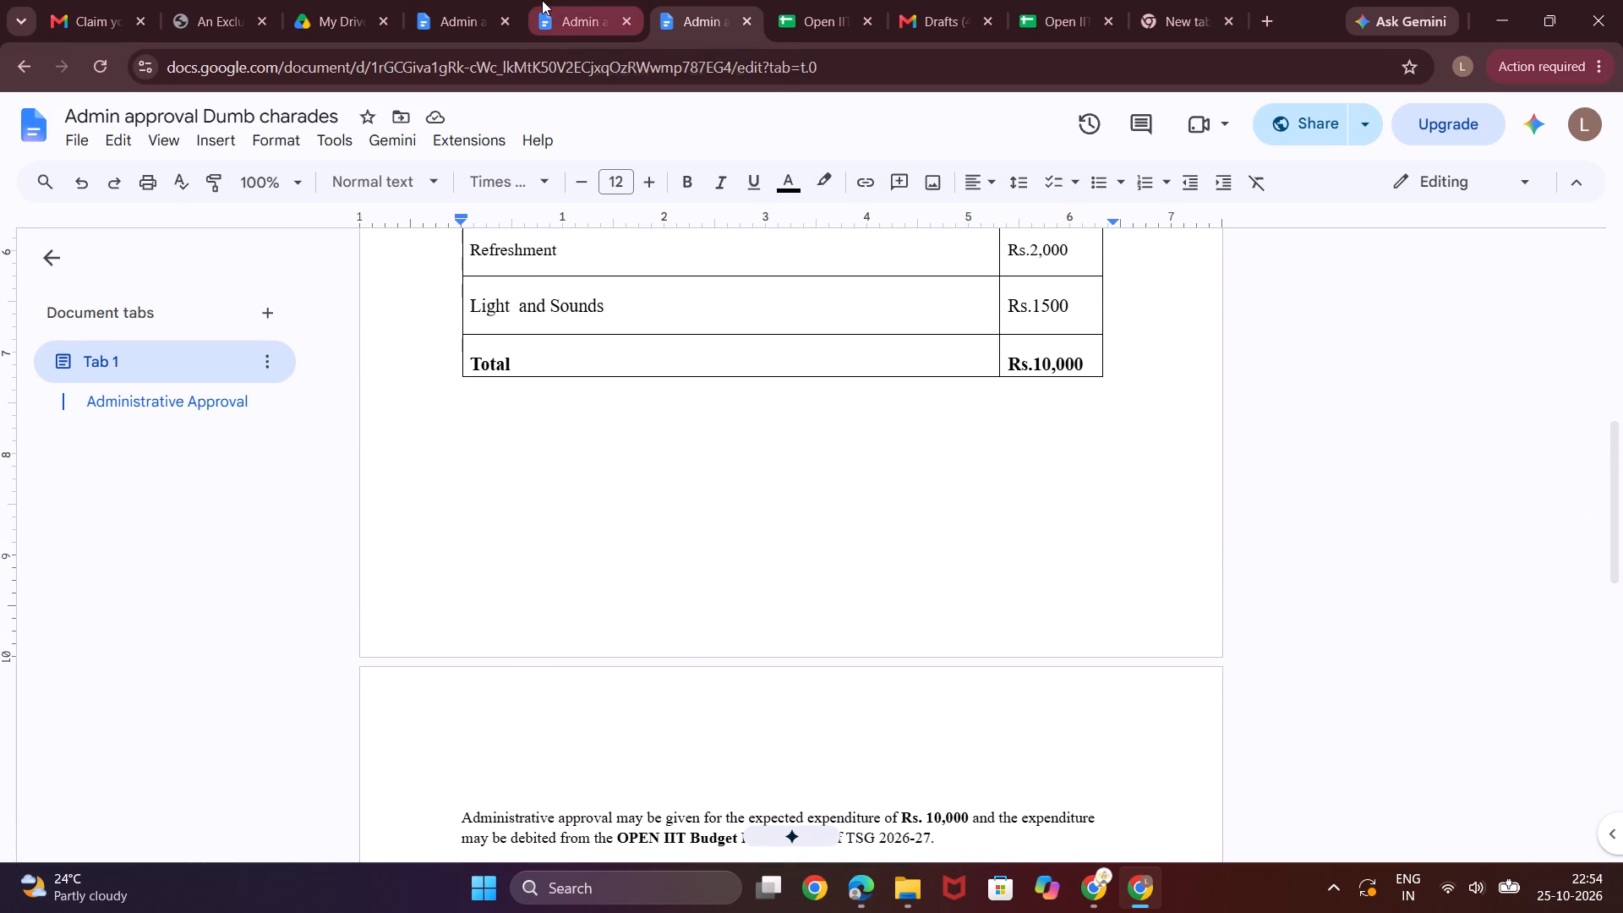
Open the Admin approval Improv document and examine its event details, expenditure table and approval statement.
{"action": "left_click", "coordinate": [562, 14]}
{"action": "scroll", "coordinate": [811, 592], "scroll_direction": "down", "scroll_amount": 3}
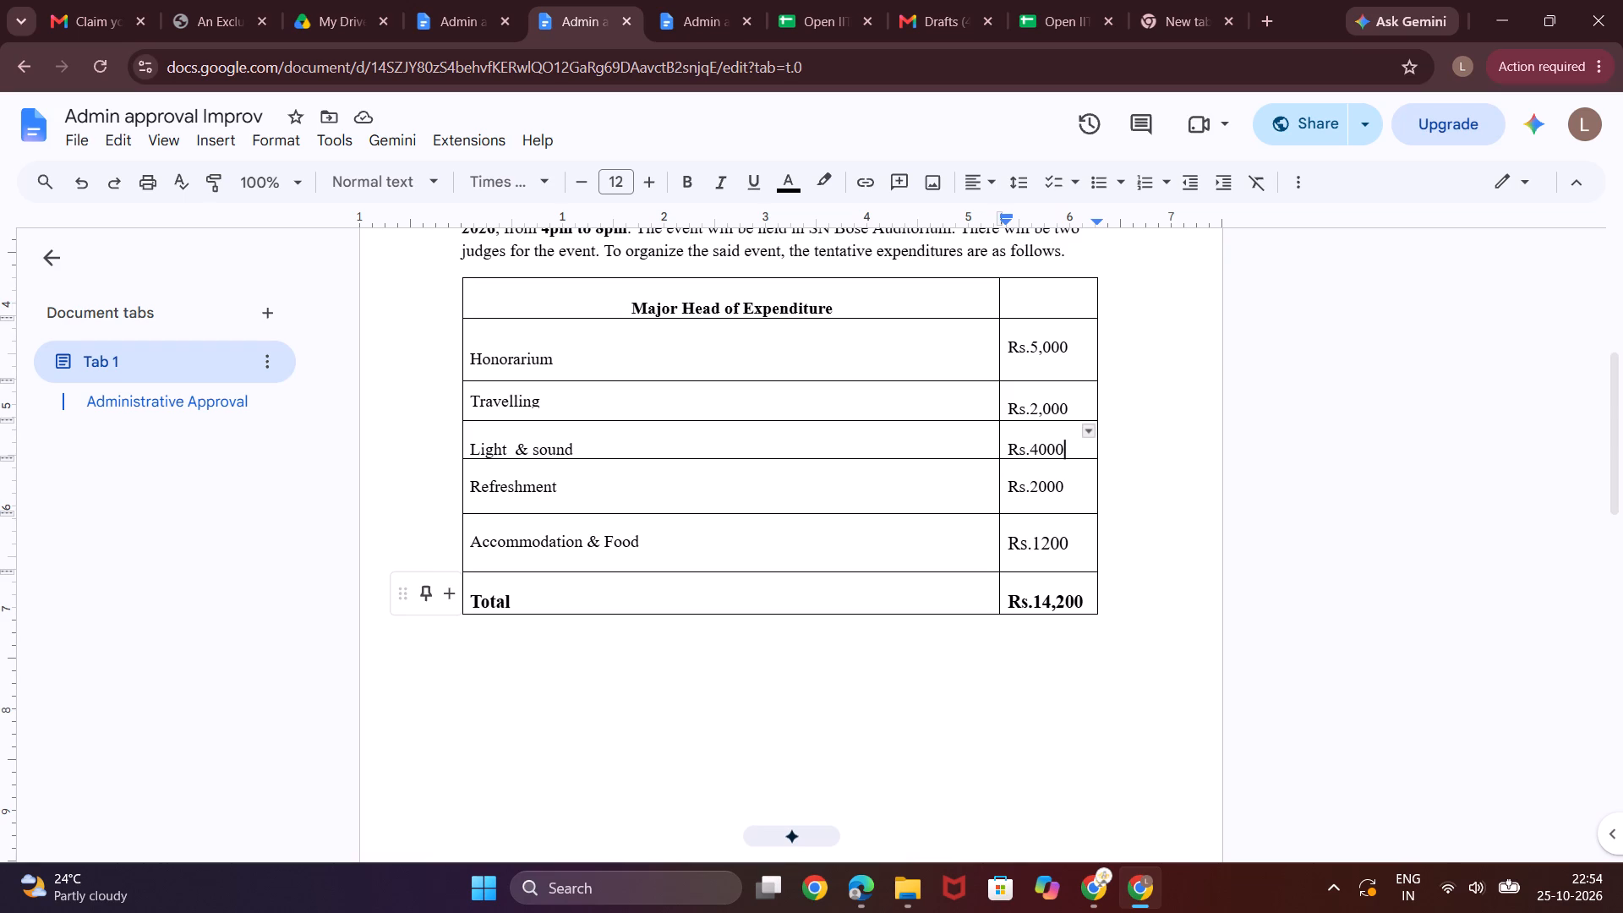
{"action": "scroll", "coordinate": [811, 592], "scroll_direction": "up", "scroll_amount": 2}
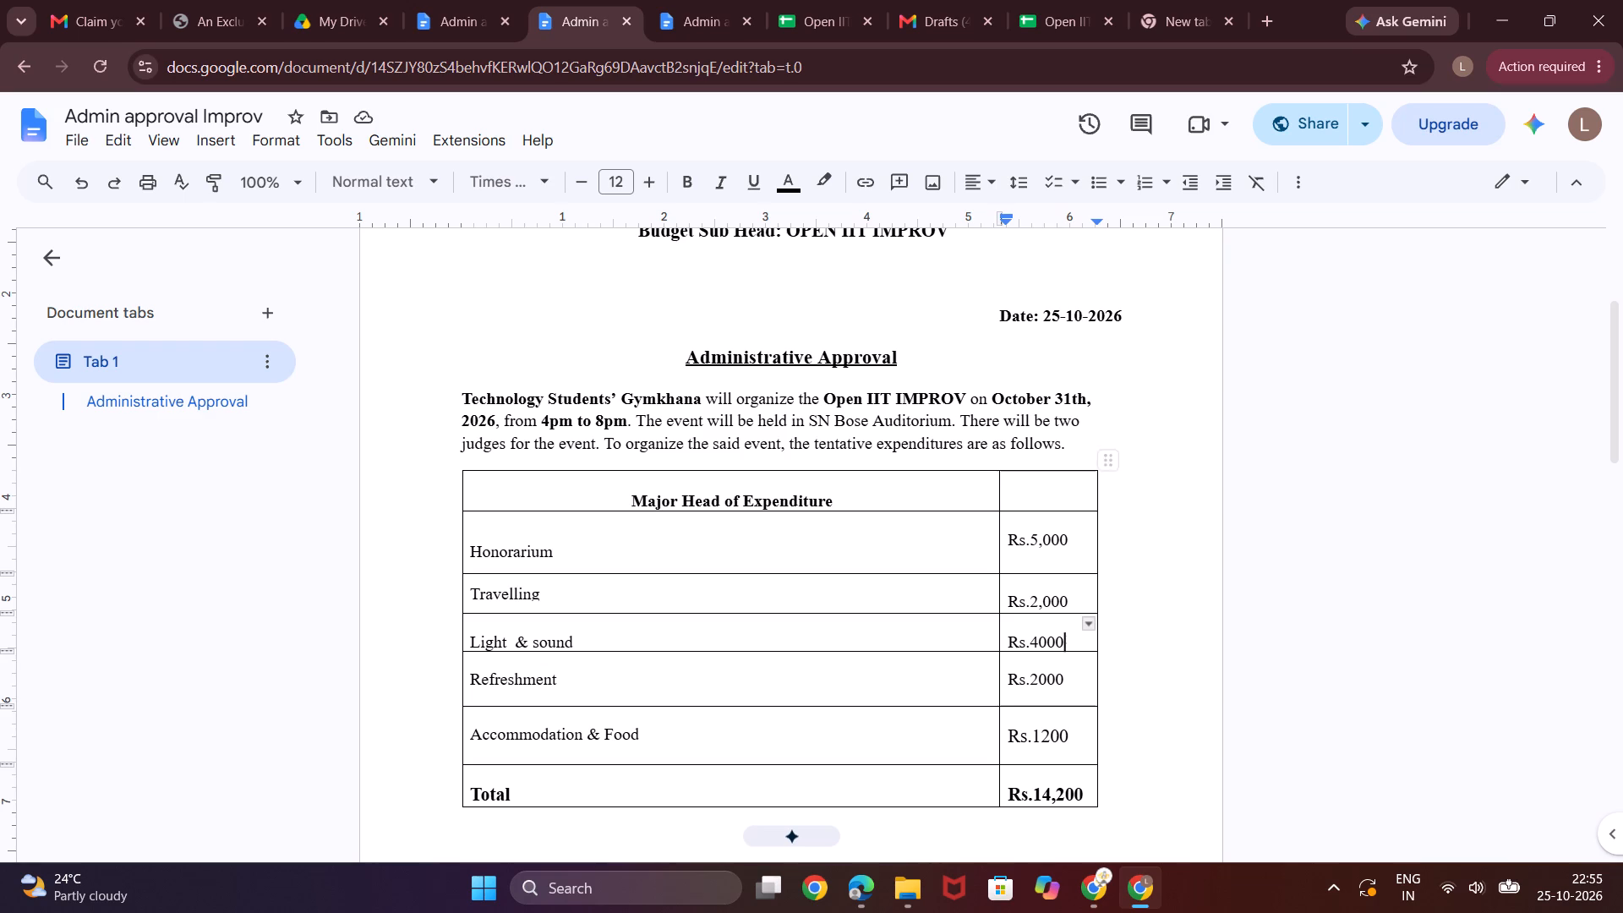
{"action": "scroll", "coordinate": [1030, 528], "scroll_direction": "down", "scroll_amount": 6}
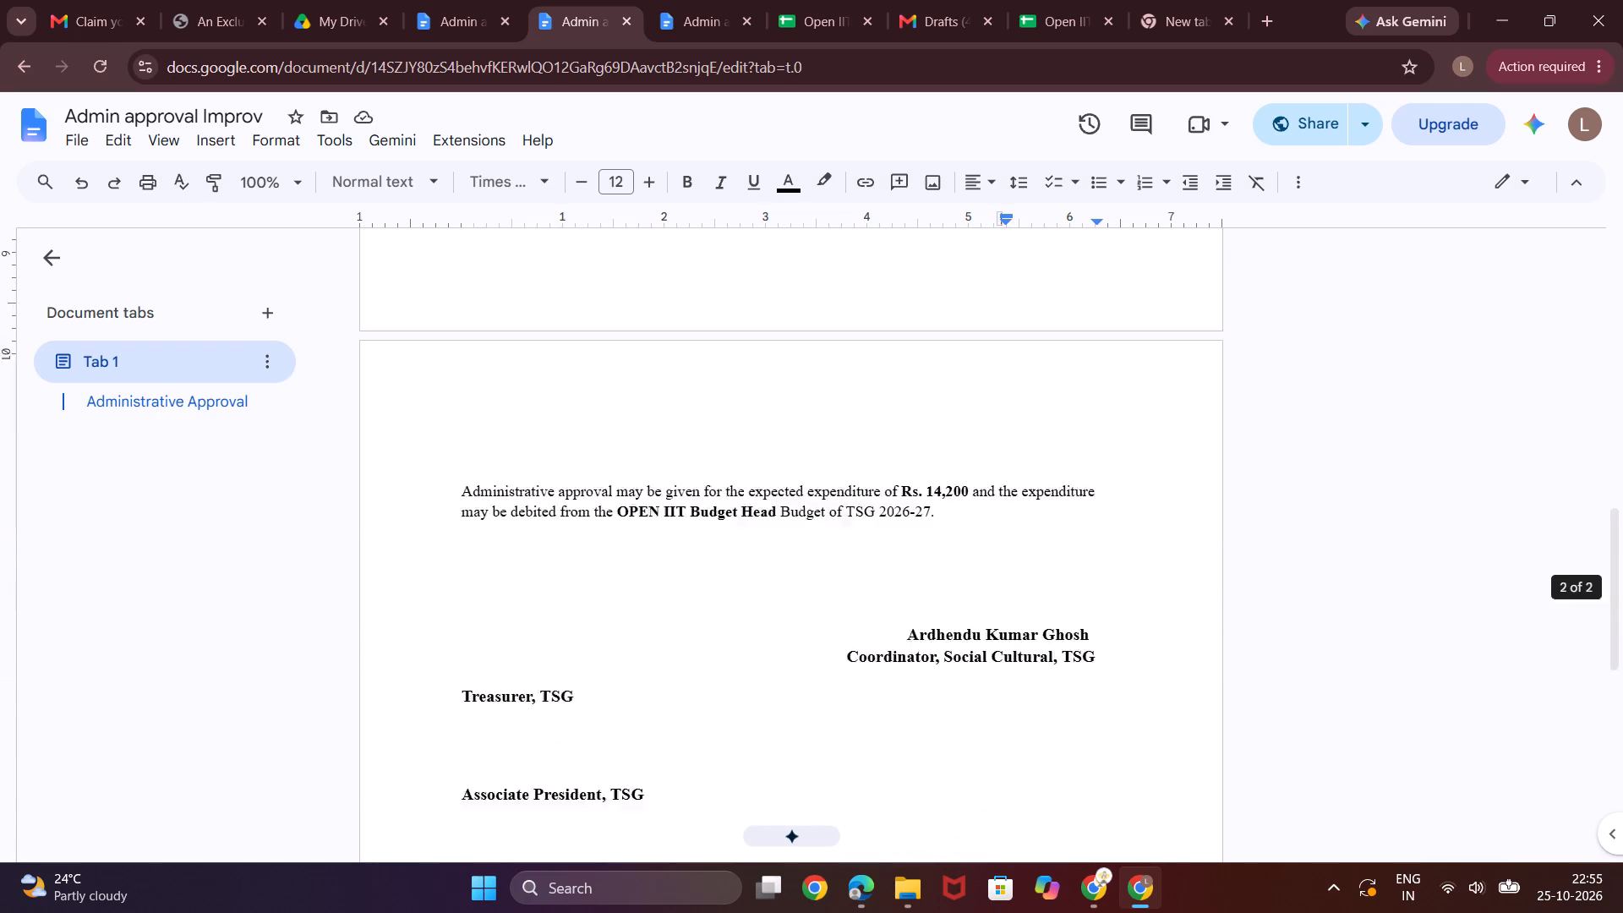
{"action": "scroll", "coordinate": [1030, 528], "scroll_direction": "down", "scroll_amount": 2}
Open the remaining administrative approval document, next to the Improv one, for review.
{"action": "left_click", "coordinate": [441, 0]}
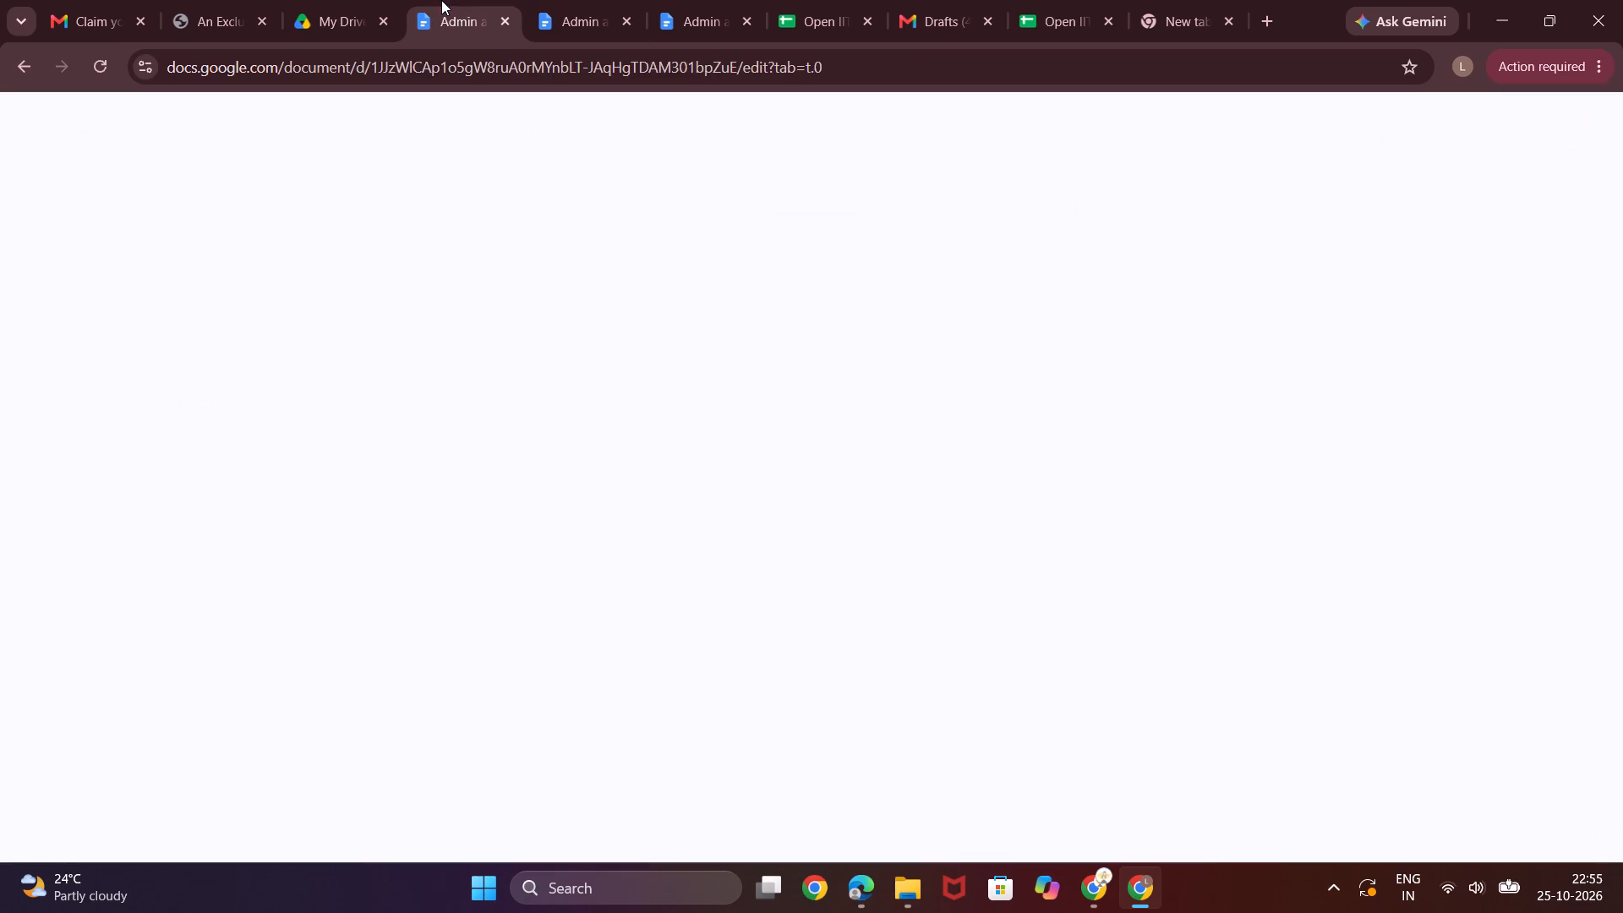
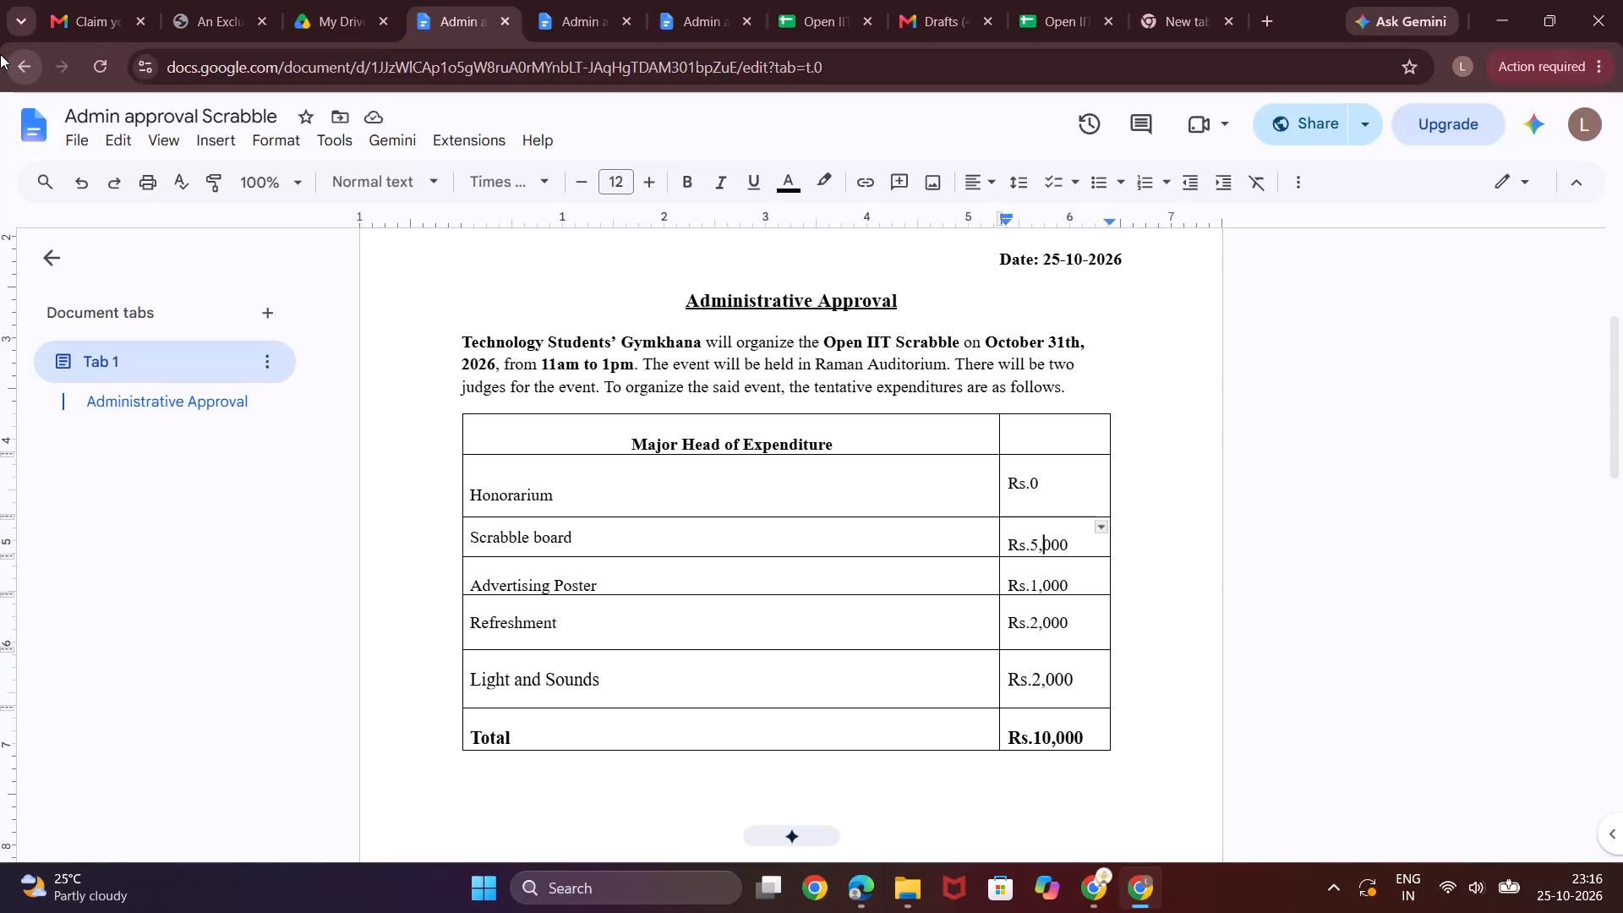
Set the Scrabble board expenditure in the Open IIT Scrabble approval table to Rs.4,500.
{"action": "key", "text": "Left"}
{"action": "key", "text": "BackSpace"}
{"action": "key", "text": "4"}
{"action": "key", "text": "Right"}
{"action": "key", "text": "Right"}
{"action": "key", "text": "BackSpace"}
{"action": "key", "text": "5"}
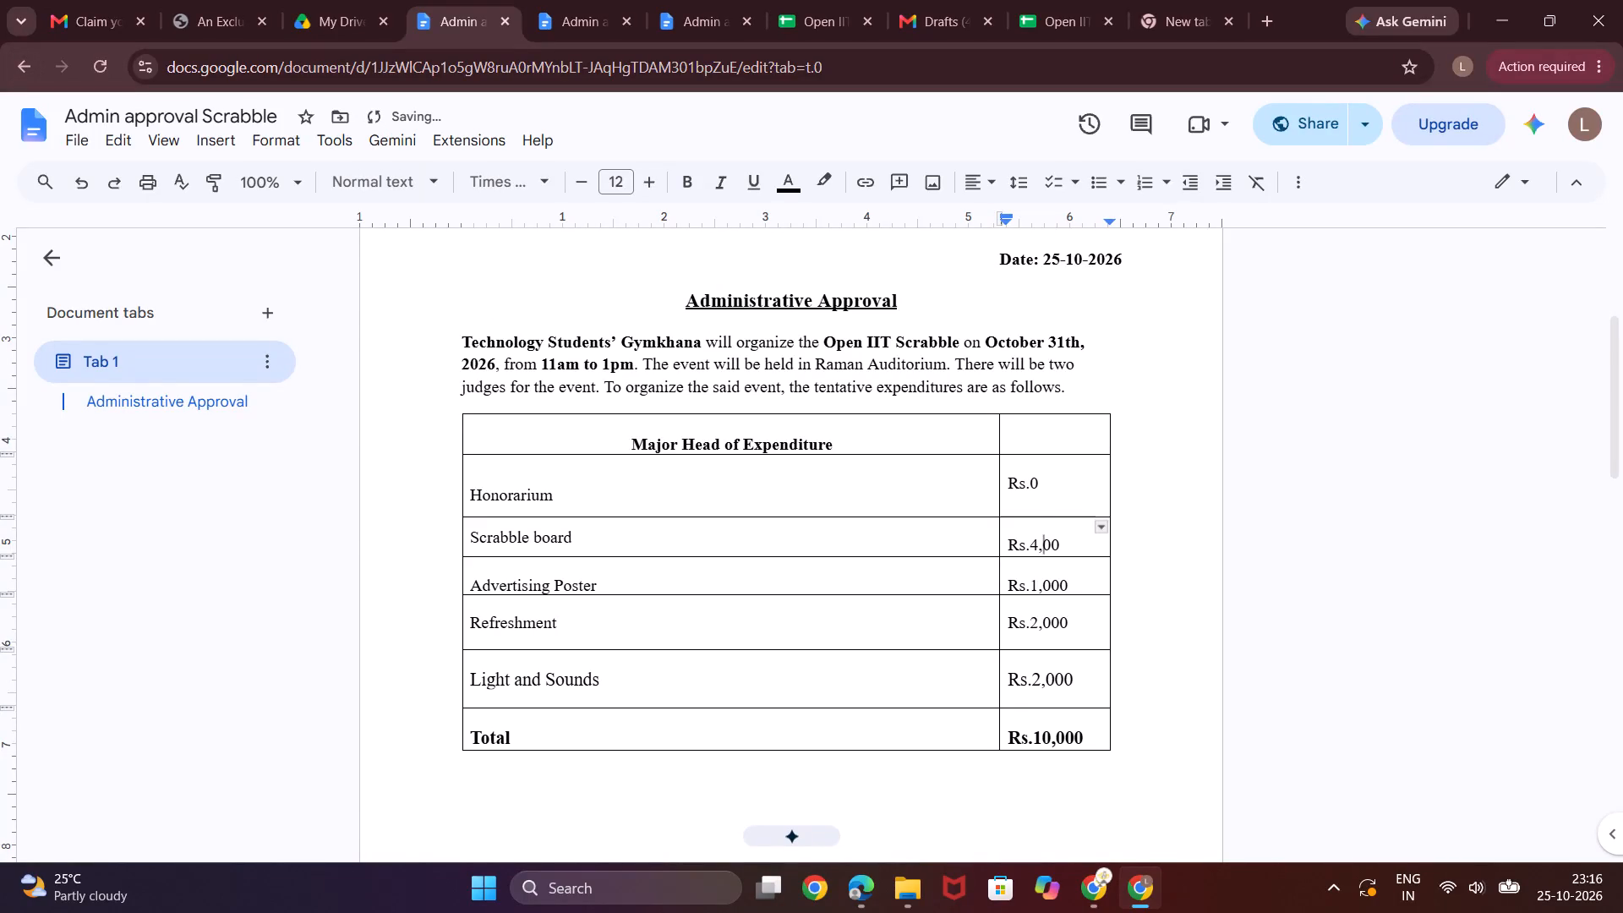
Set the Advertising Poster expenditure in the same table to Rs.1,500.
{"action": "key", "text": "Down"}
{"action": "key", "text": "BackSpace"}
{"action": "key", "text": "5"}
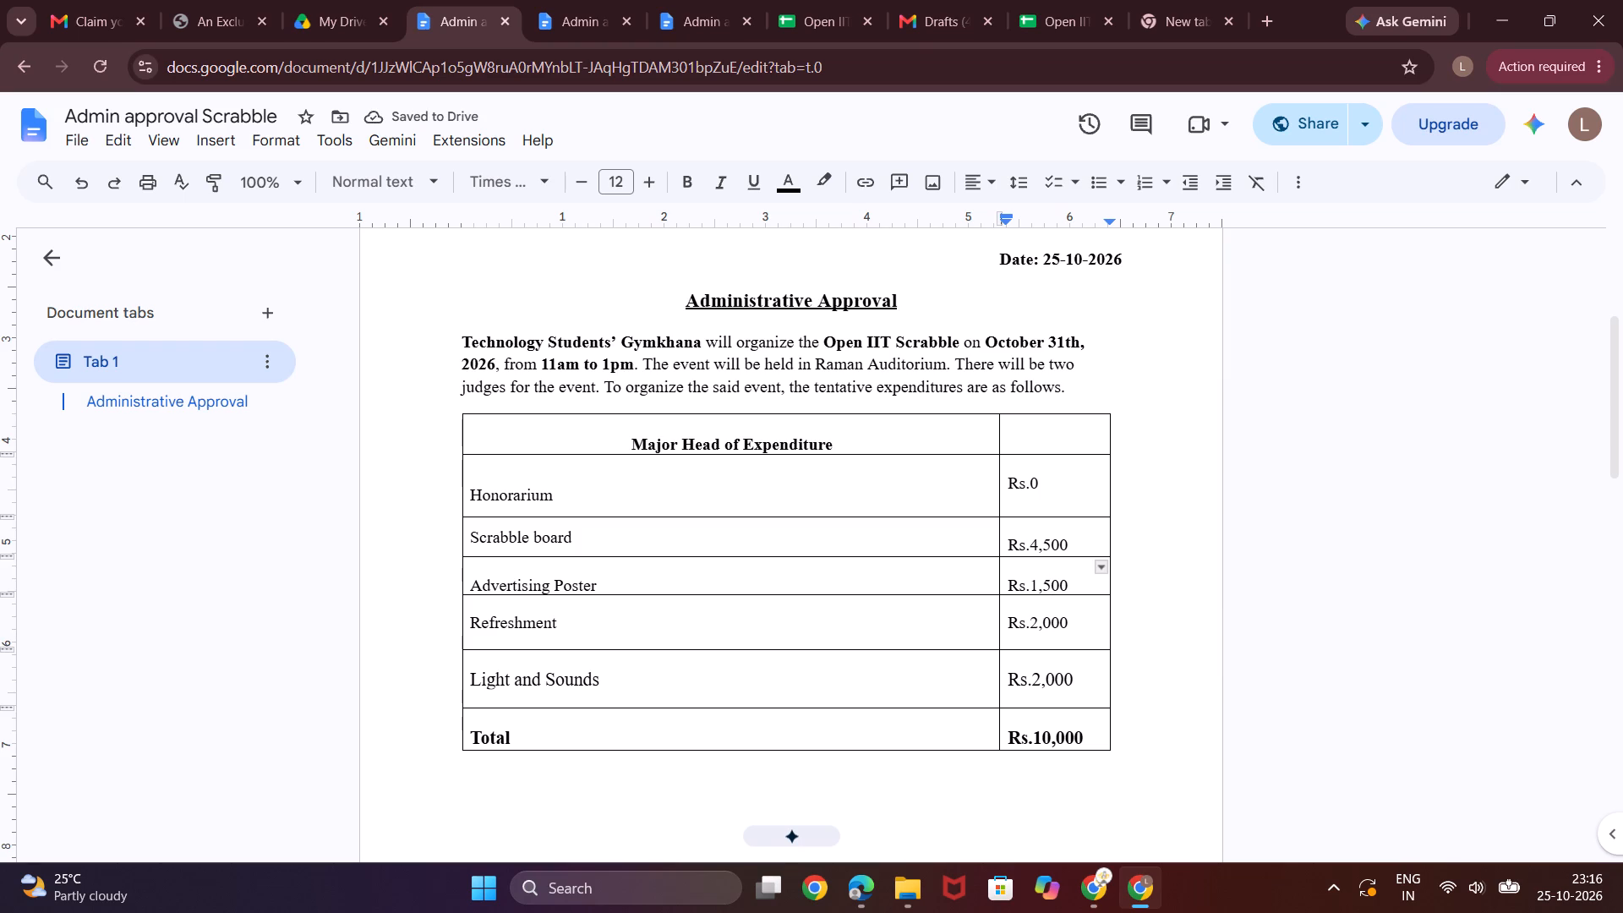
Check the Refreshment, Light and Sounds and Total amounts against the approval statement below the expenditure table.
{"action": "scroll", "coordinate": [0, 54], "scroll_direction": "down", "scroll_amount": 2}
{"action": "left_click", "coordinate": [1218, 590]}
{"action": "left_click", "coordinate": [1191, 610]}
{"action": "left_click", "coordinate": [1171, 647]}
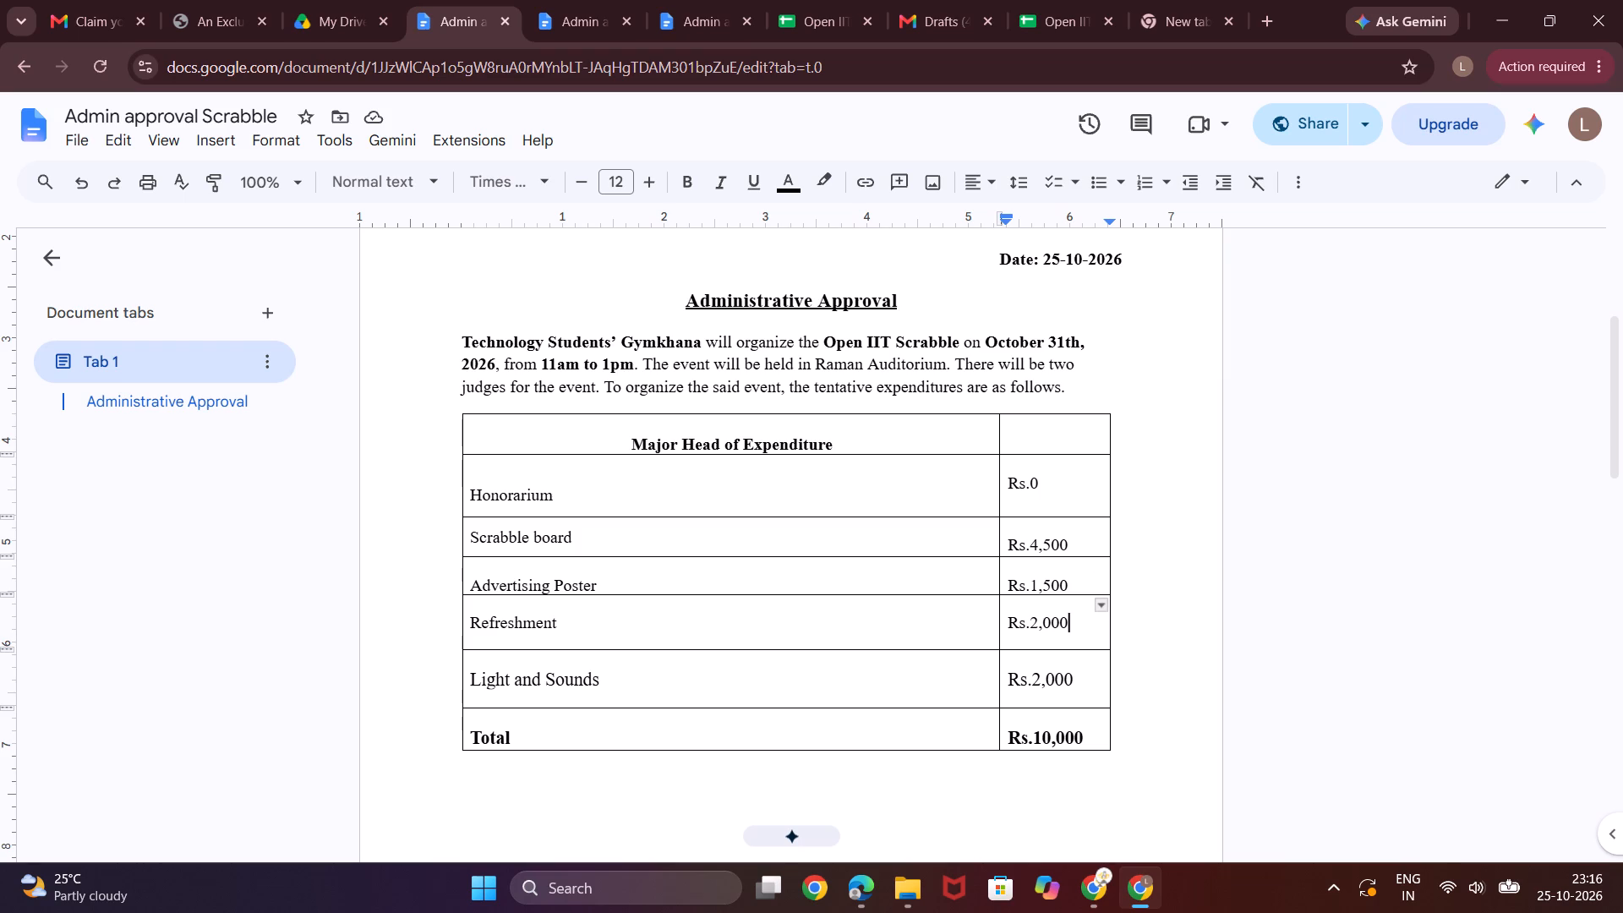
{"action": "left_click", "coordinate": [1096, 679]}
{"action": "left_click", "coordinate": [1161, 746]}
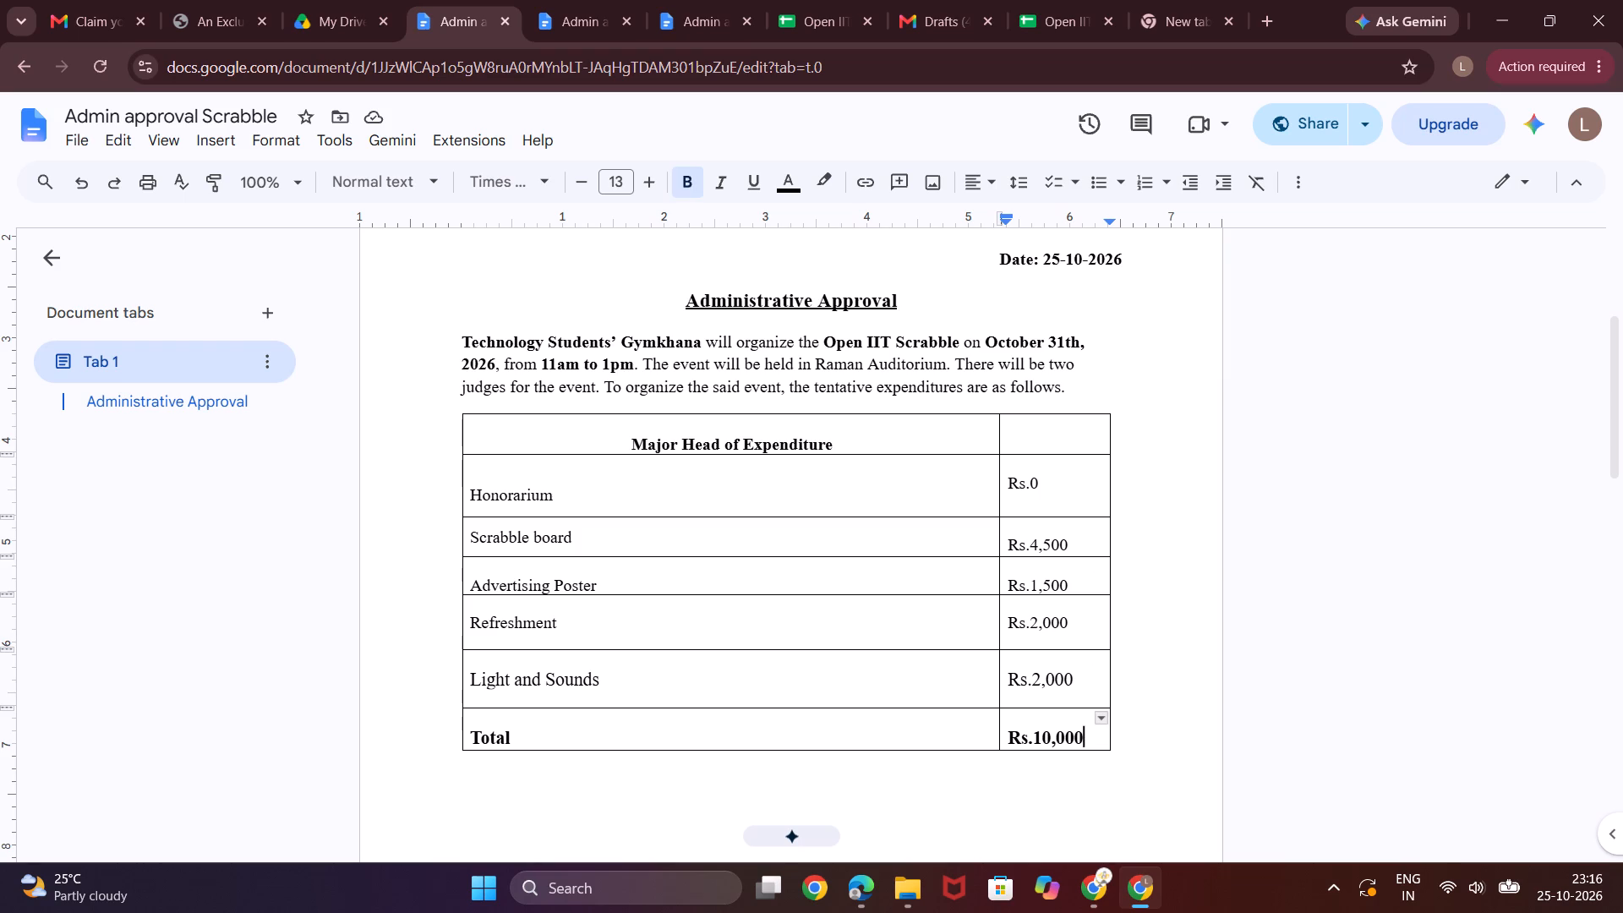
{"action": "left_click", "coordinate": [1260, 748]}
{"action": "scroll", "coordinate": [1260, 748], "scroll_direction": "down", "scroll_amount": 5}
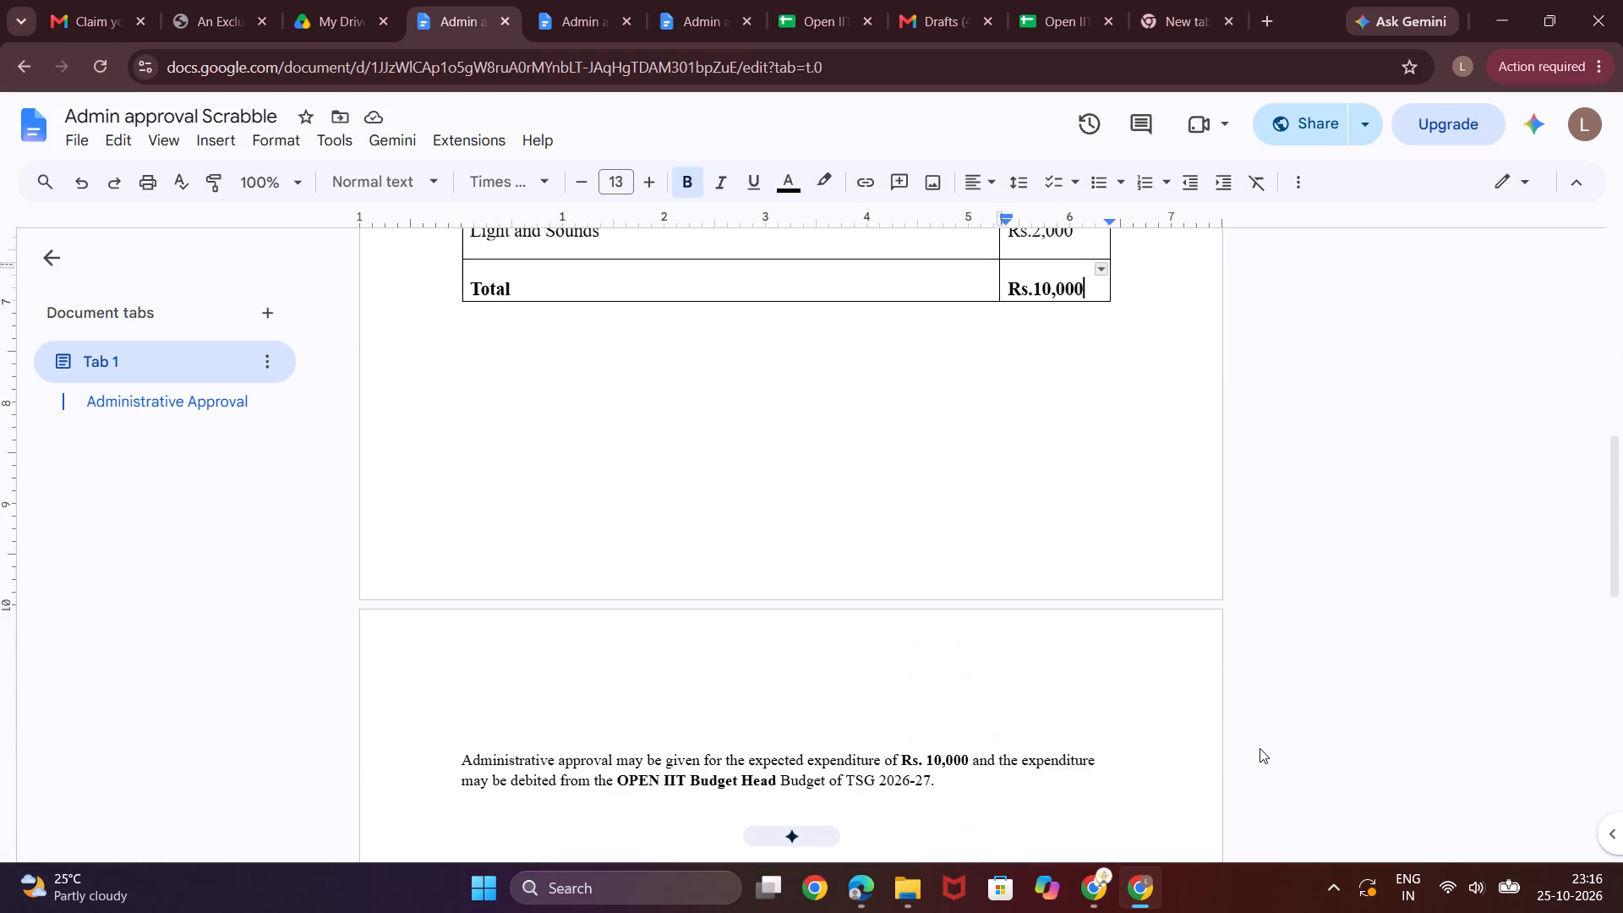
Review the Scrabble approval document's budget statement, signatory blocks, and opening heading and event details.
{"action": "scroll", "coordinate": [1260, 748], "scroll_direction": "down", "scroll_amount": 2}
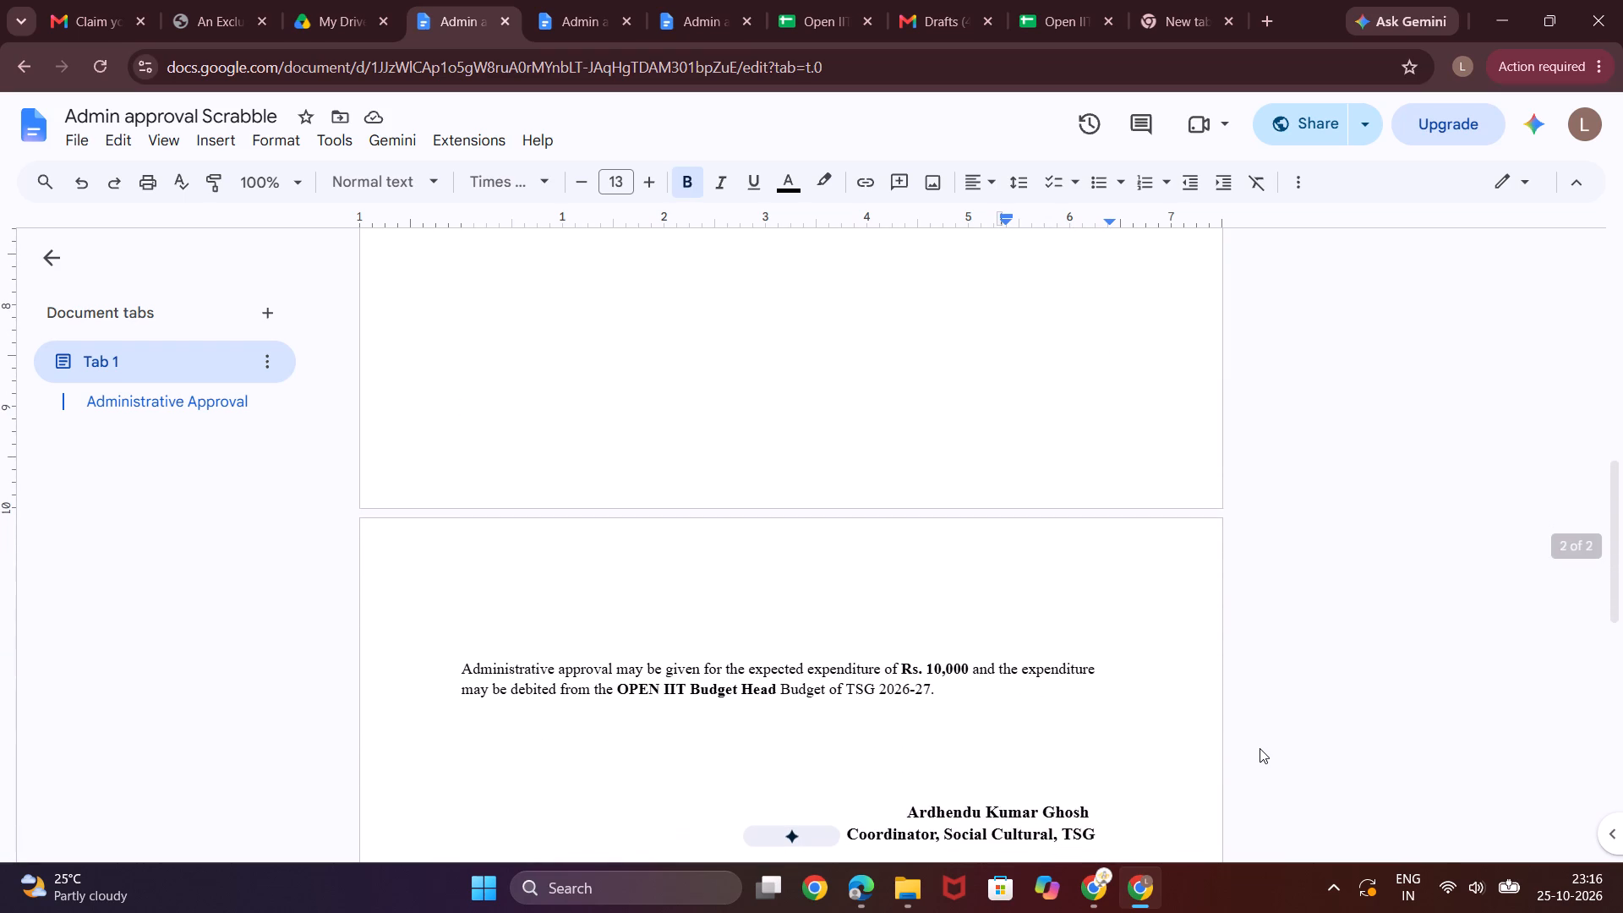
{"action": "scroll", "coordinate": [1260, 748], "scroll_direction": "down", "scroll_amount": 2}
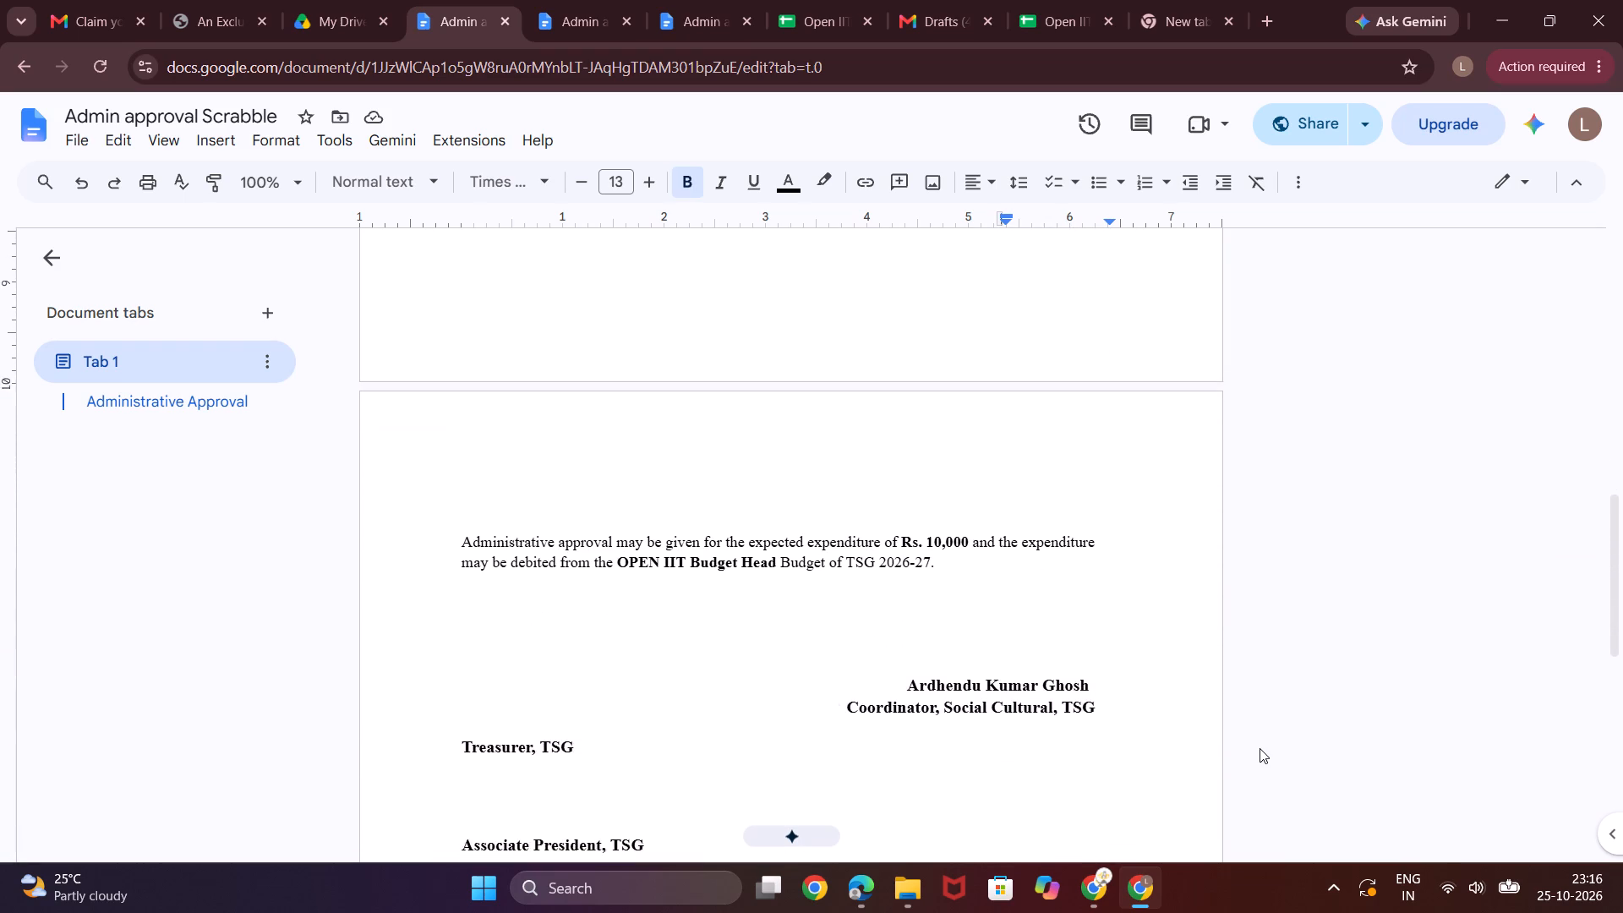
{"action": "scroll", "coordinate": [1260, 748], "scroll_direction": "down", "scroll_amount": 5}
{"action": "scroll", "coordinate": [1260, 748], "scroll_direction": "up", "scroll_amount": 3}
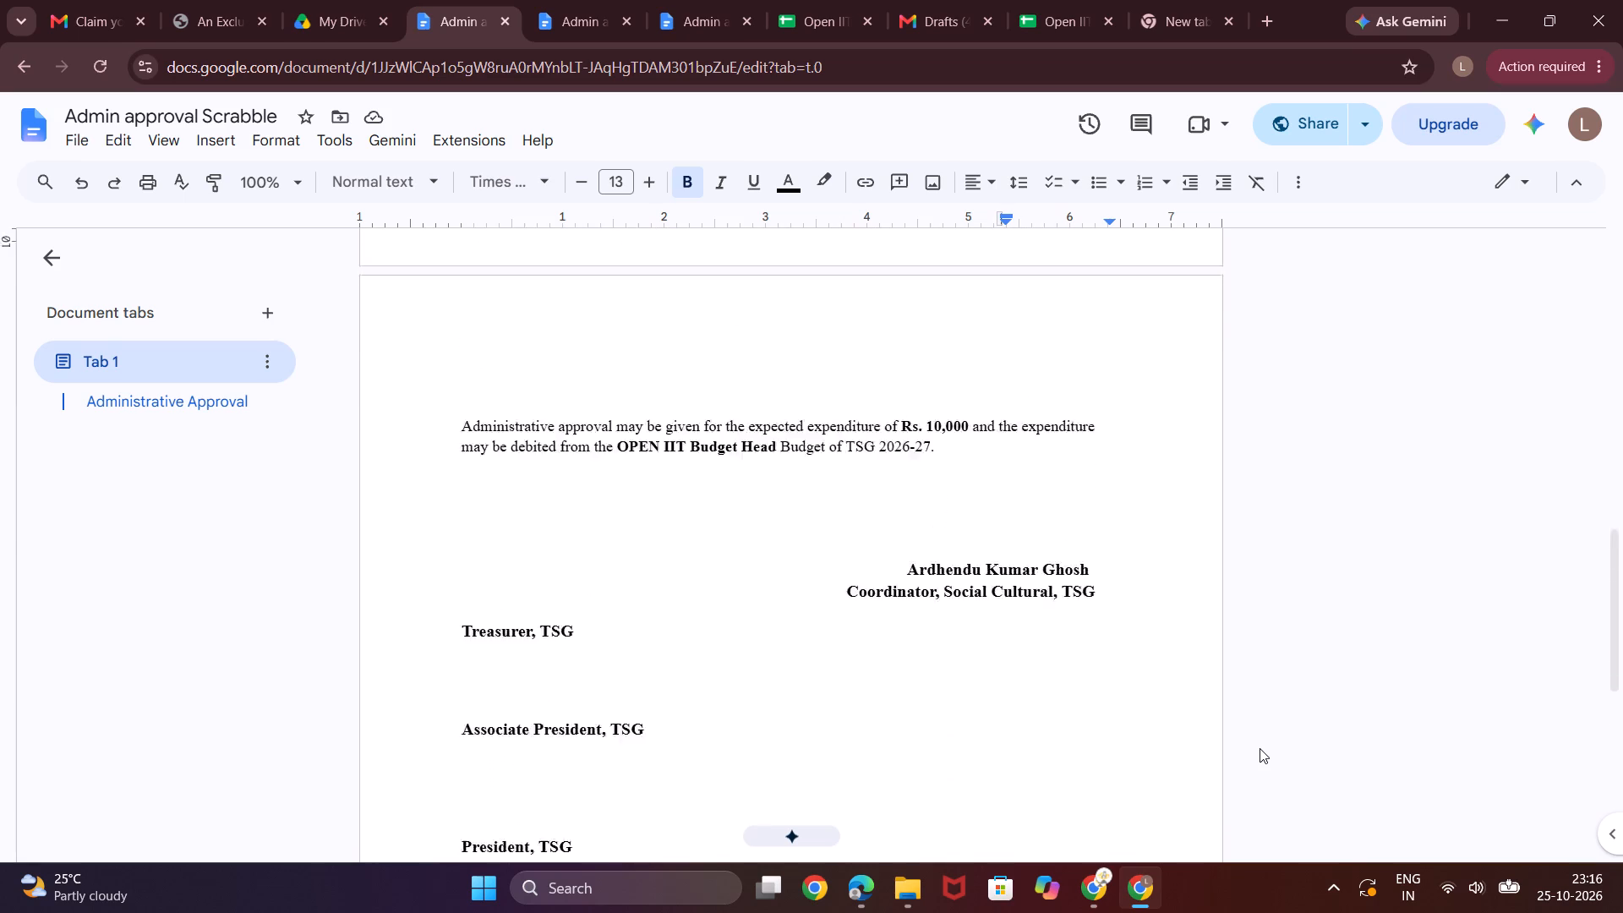
{"action": "scroll", "coordinate": [1260, 748], "scroll_direction": "up", "scroll_amount": 10}
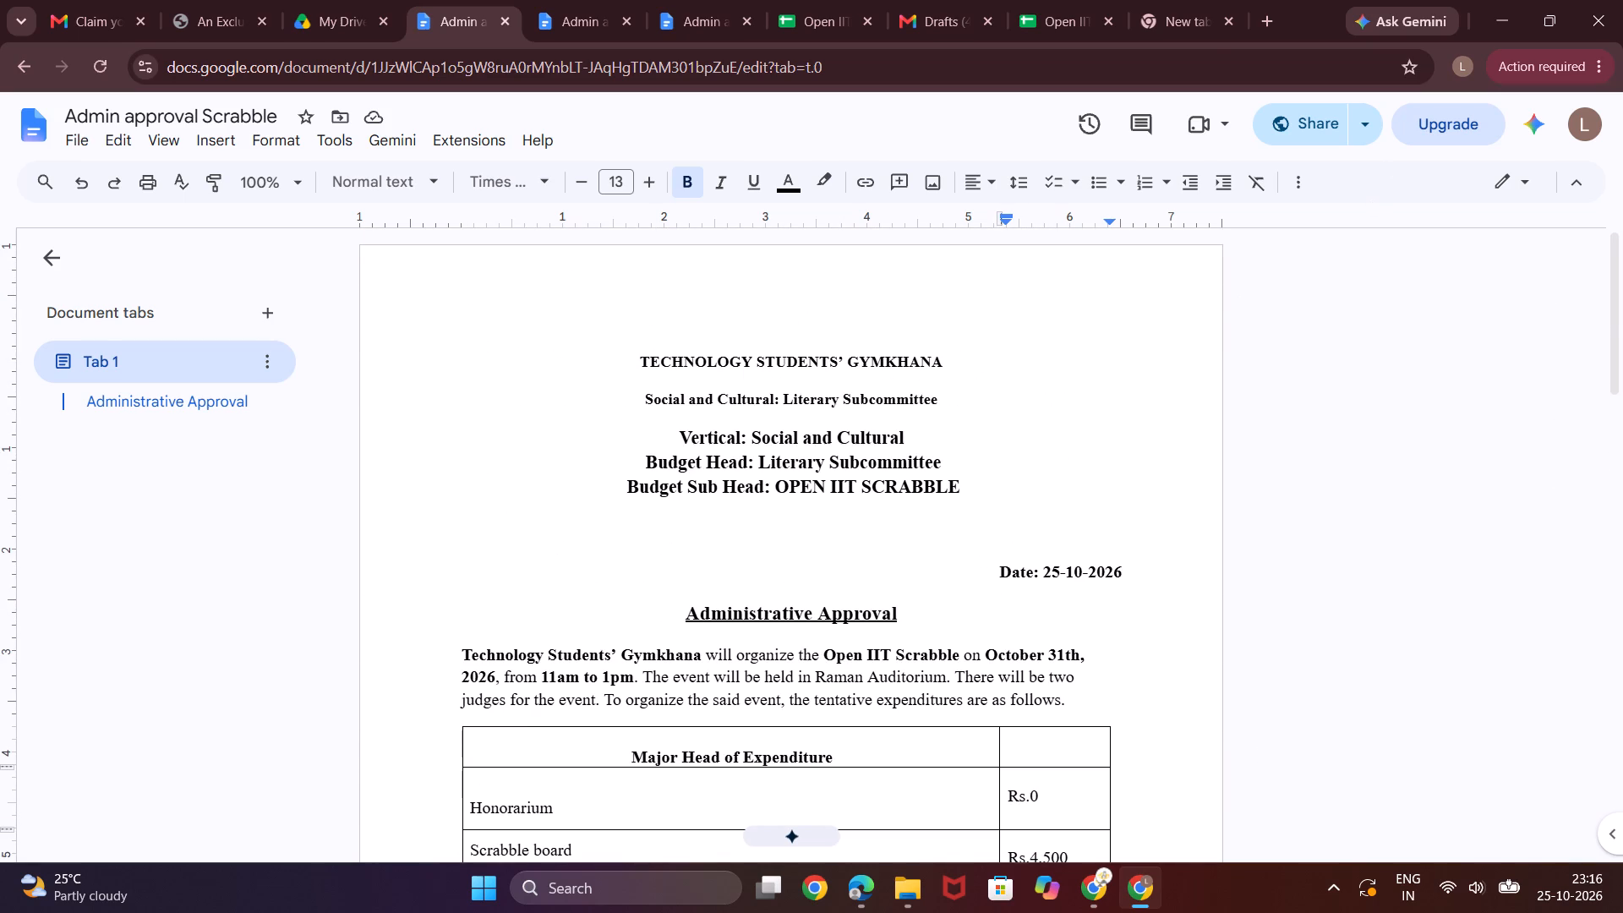
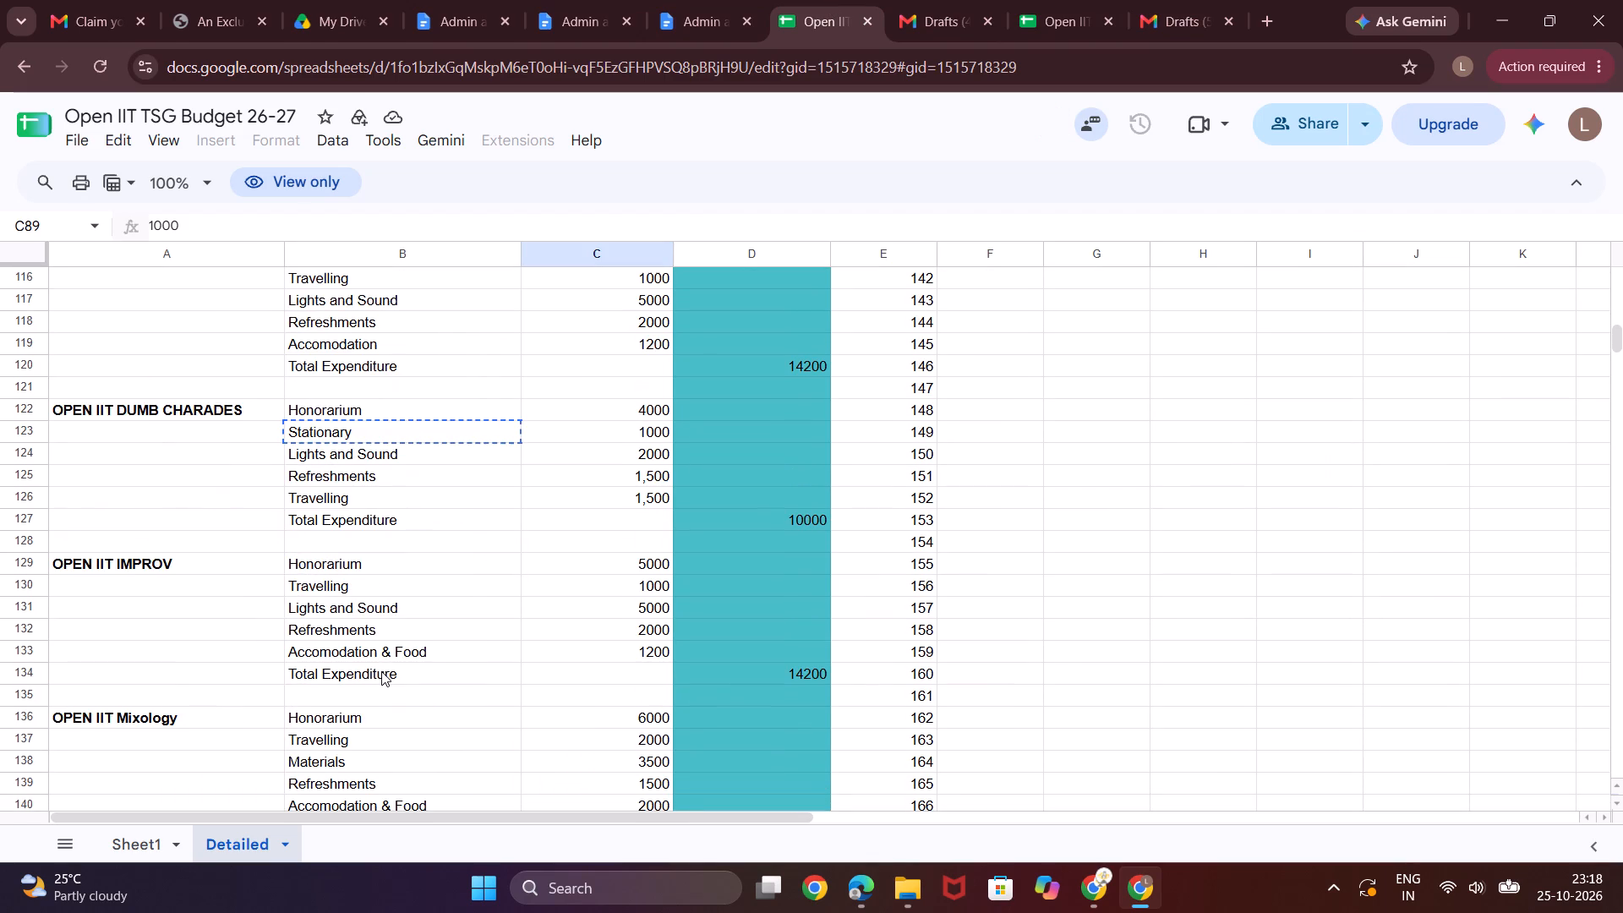
{"action": "left_click", "coordinate": [590, 26]}
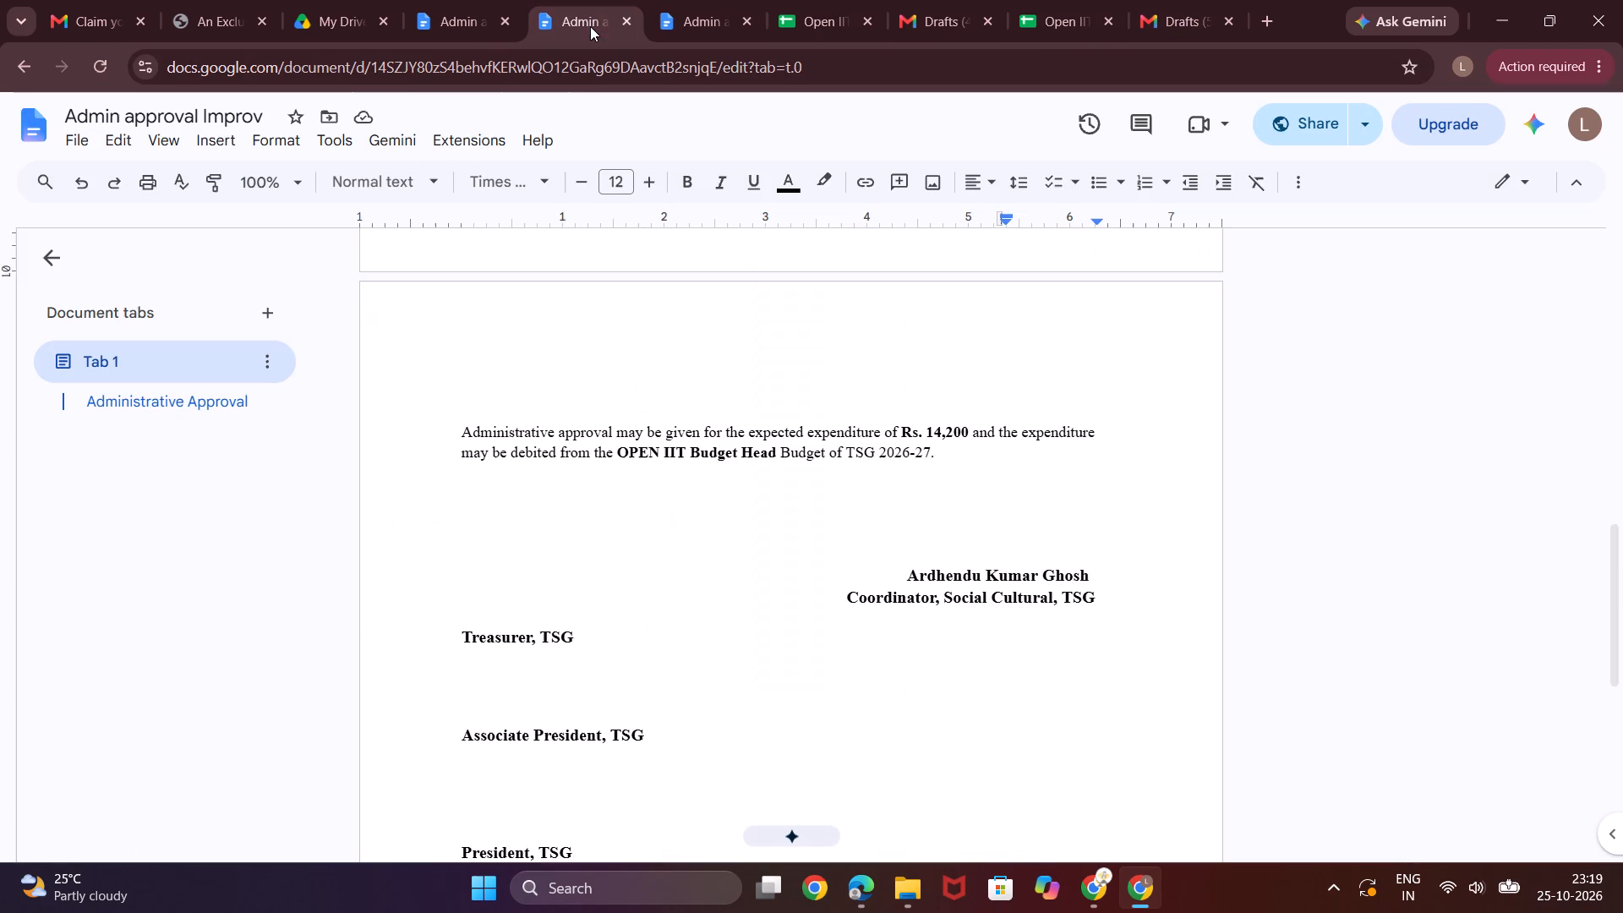
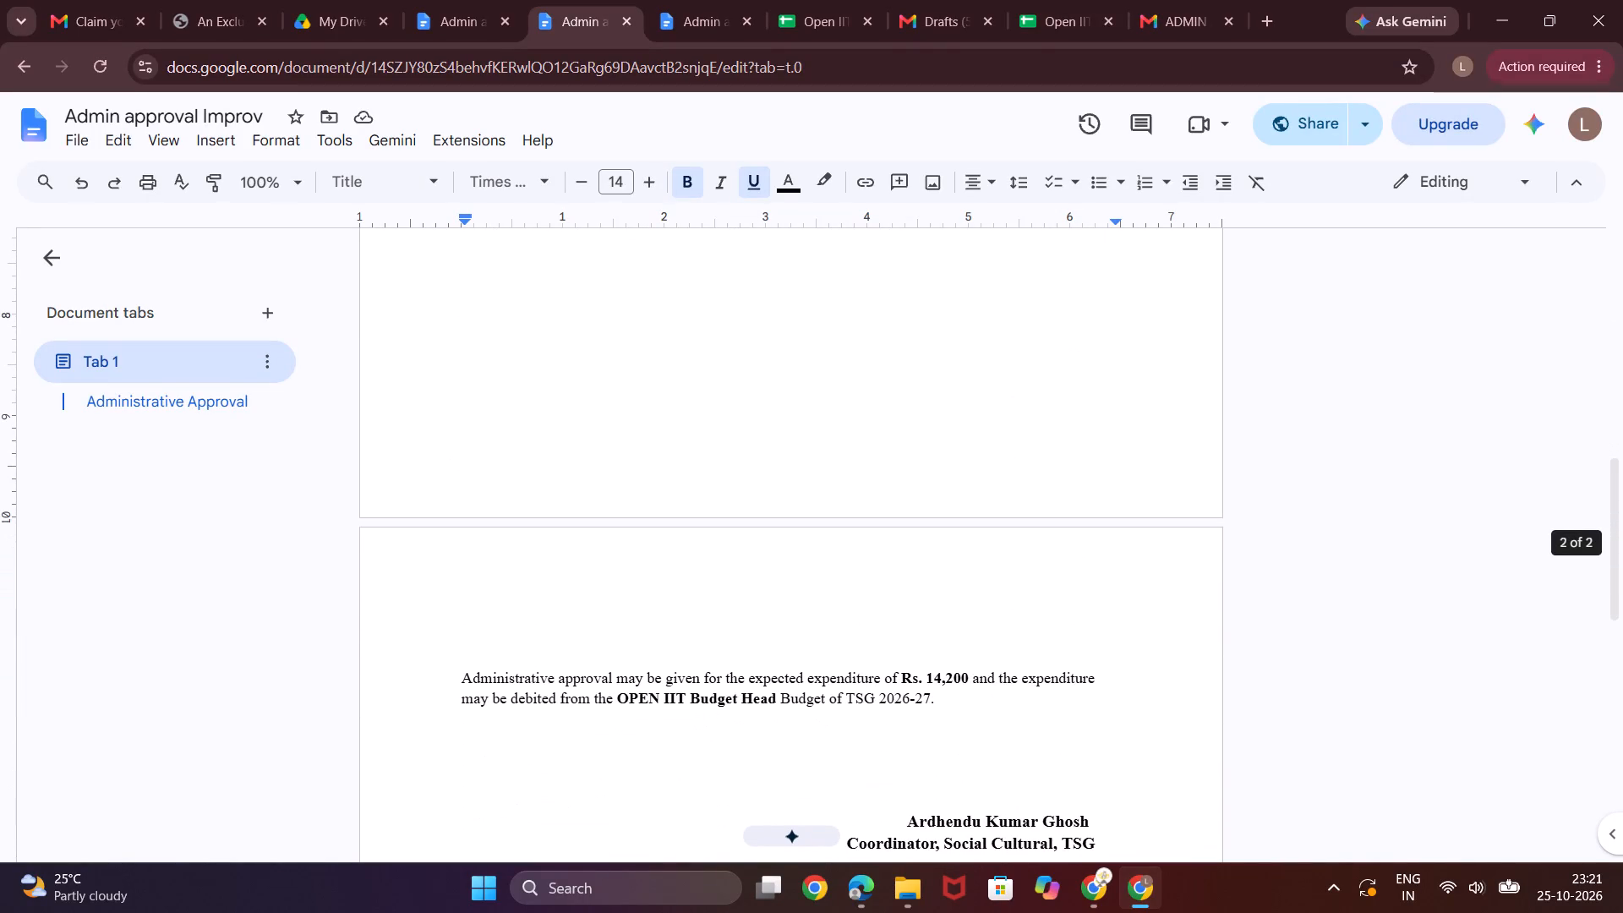
Review the budget heads, event details and expenditure table on the first page of the Open IIT Improv approval document.
{"action": "scroll", "coordinate": [653, 465], "scroll_direction": "right", "scroll_amount": 1}
{"action": "scroll", "coordinate": [653, 465], "scroll_direction": "up", "scroll_amount": 3}
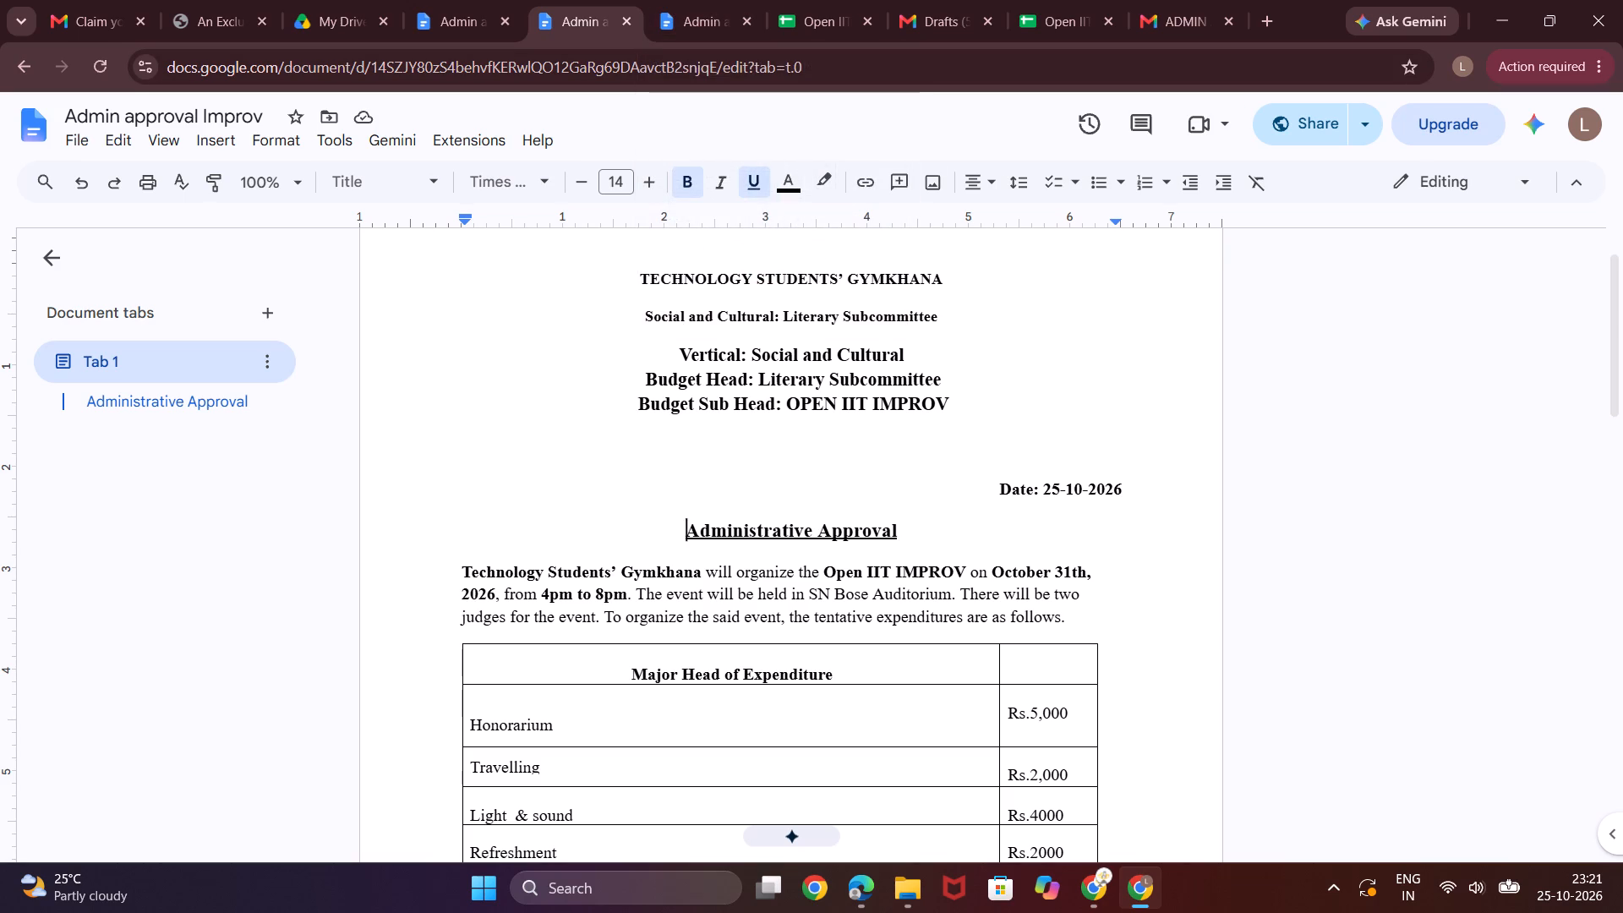
Change "two judges" to "one judge" in the opening paragraph of the Open IIT IMPROV approval.
{"action": "left_click", "coordinate": [1090, 591]}
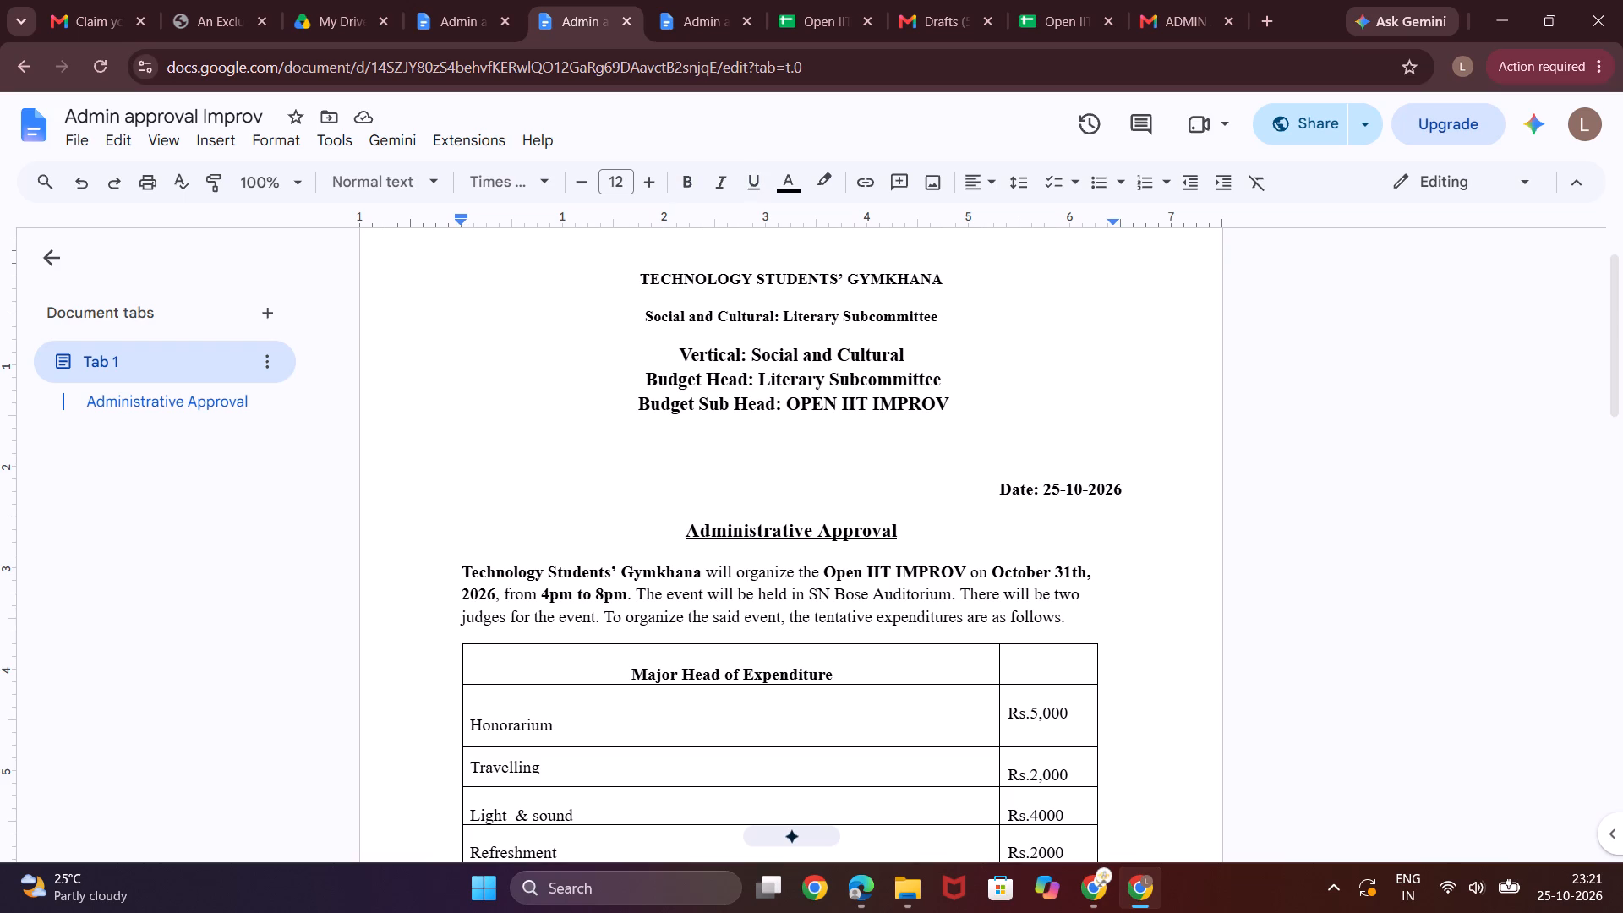
{"action": "key", "text": "Left"}
{"action": "key", "text": "BackSpace"}
{"action": "key", "text": "BackSpace"}
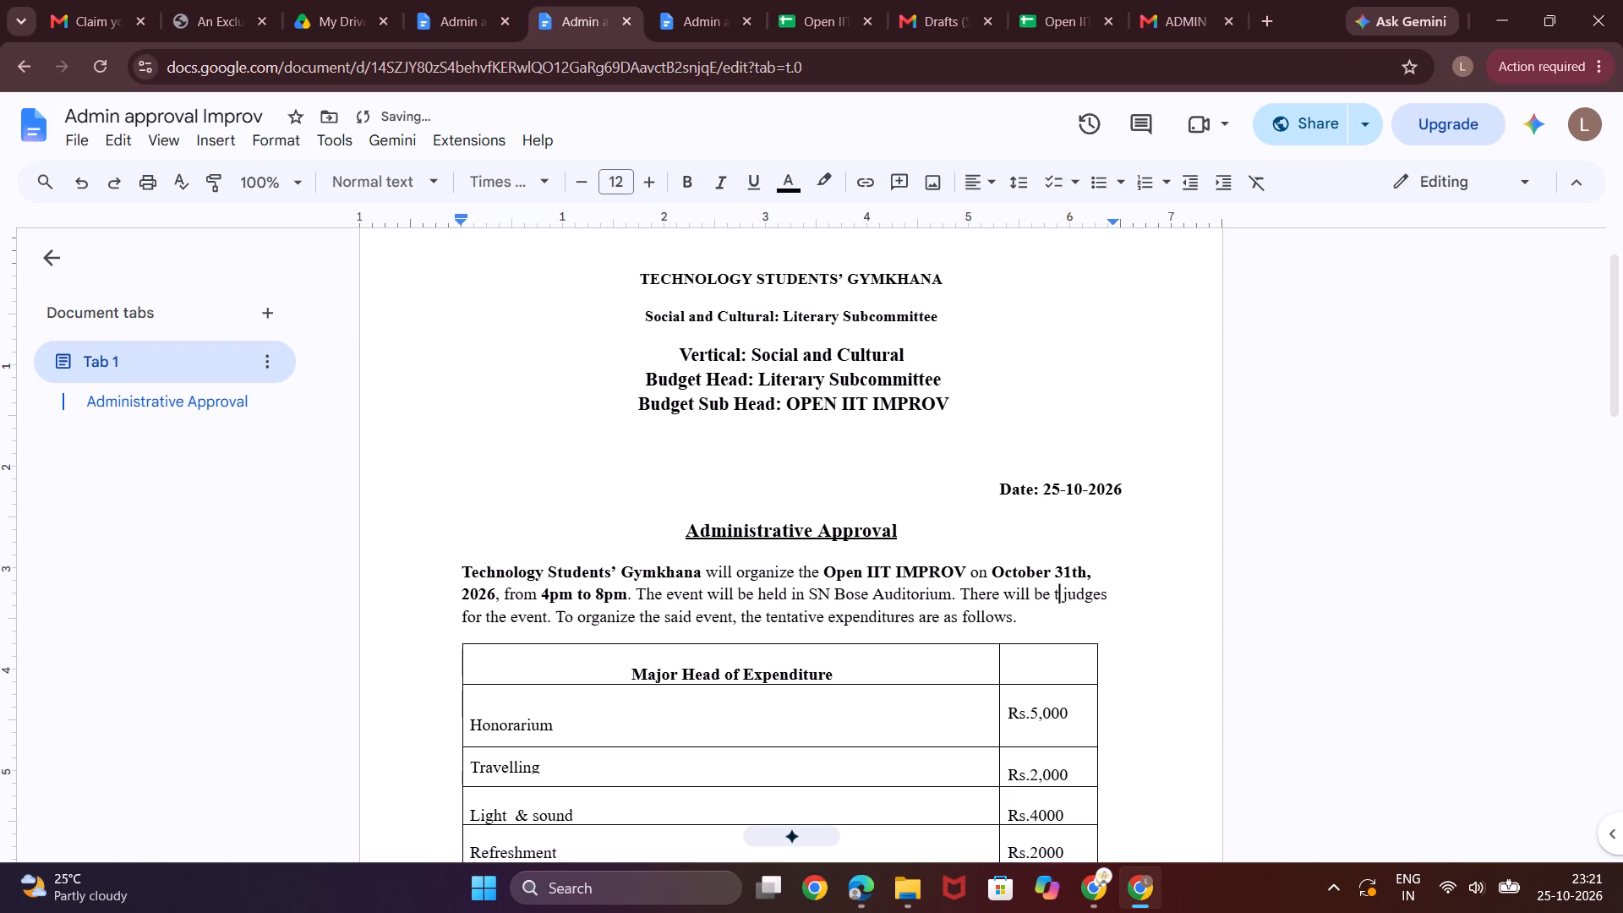
{"action": "key", "text": "BackSpace"}
{"action": "type", "text": "ONE"}
{"action": "key", "text": "BackSpace"}
{"action": "key", "text": "BackSpace"}
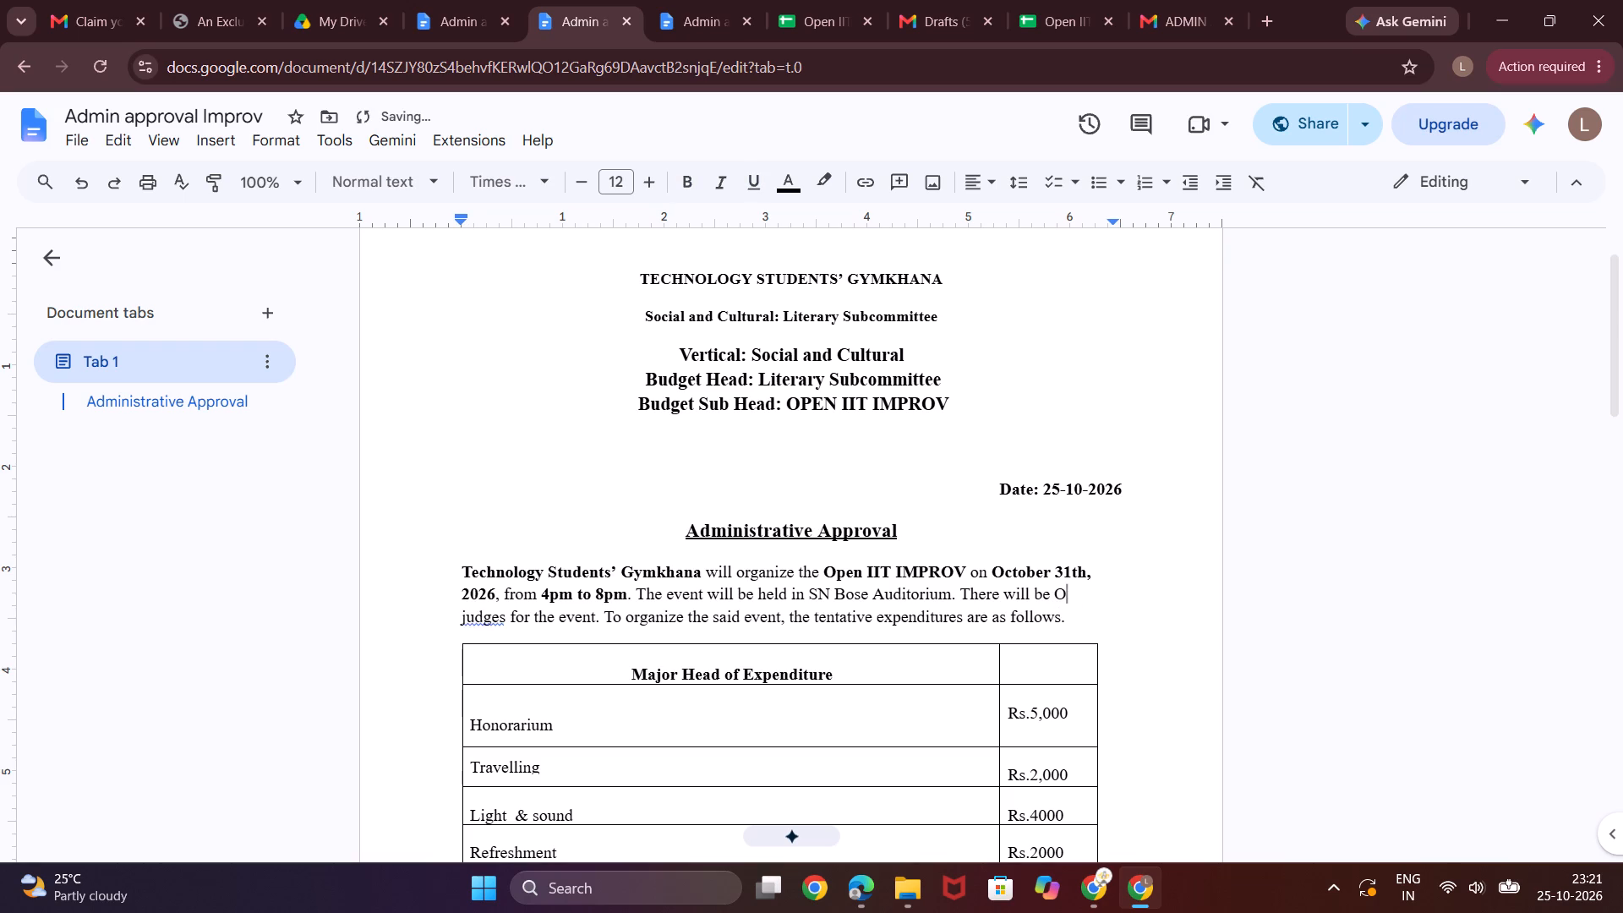
{"action": "key", "text": "BackSpace"}
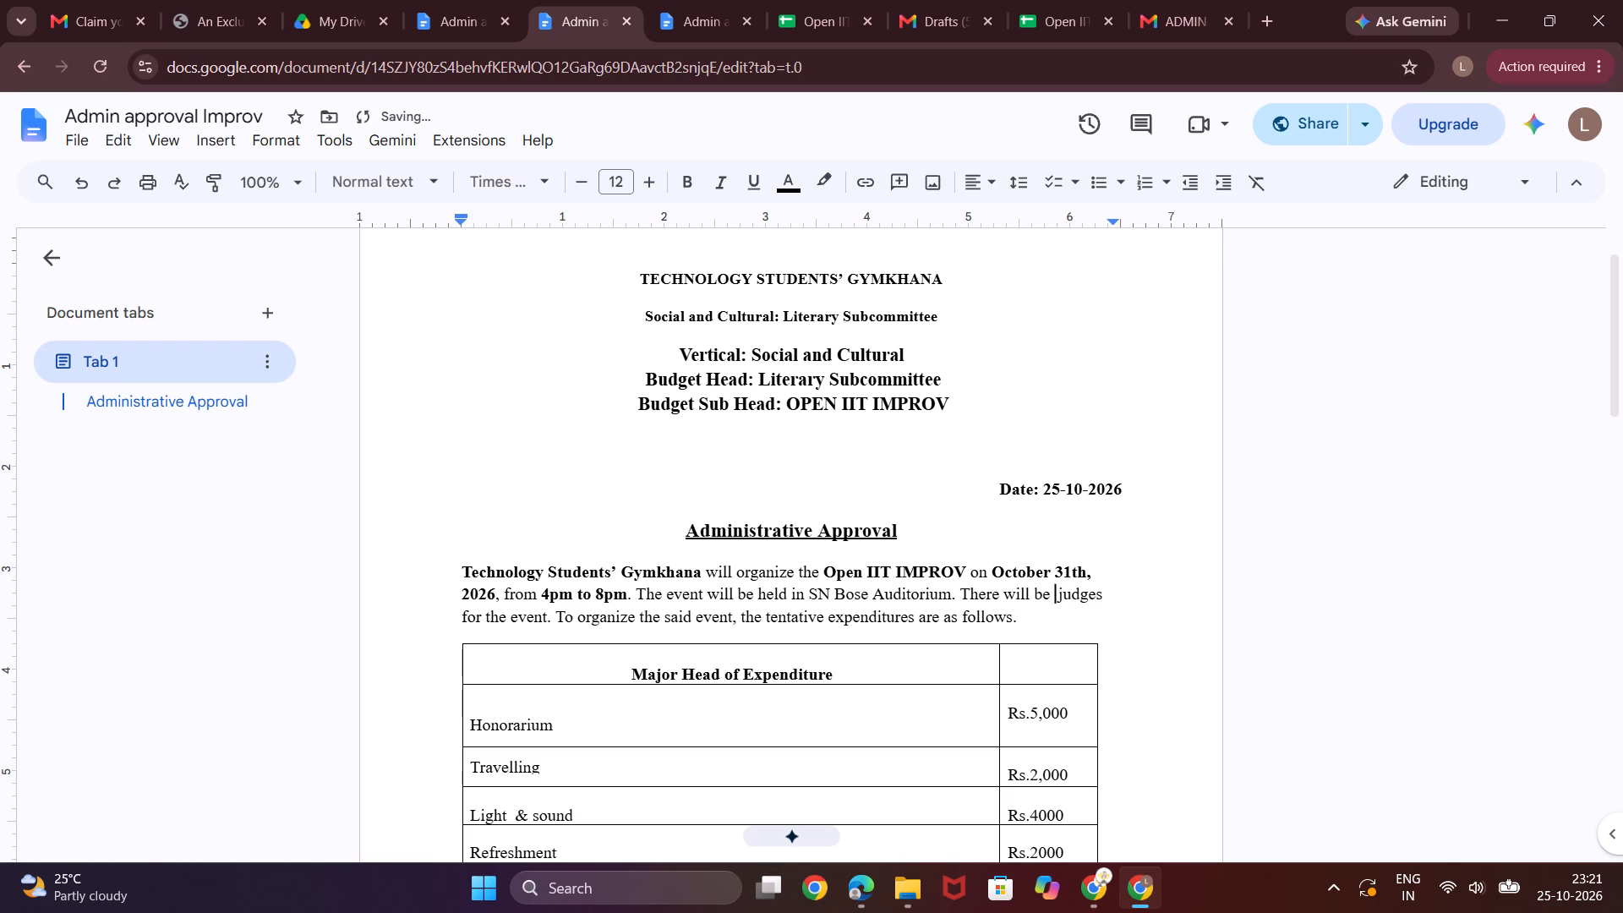
{"action": "type", "text": "one"}
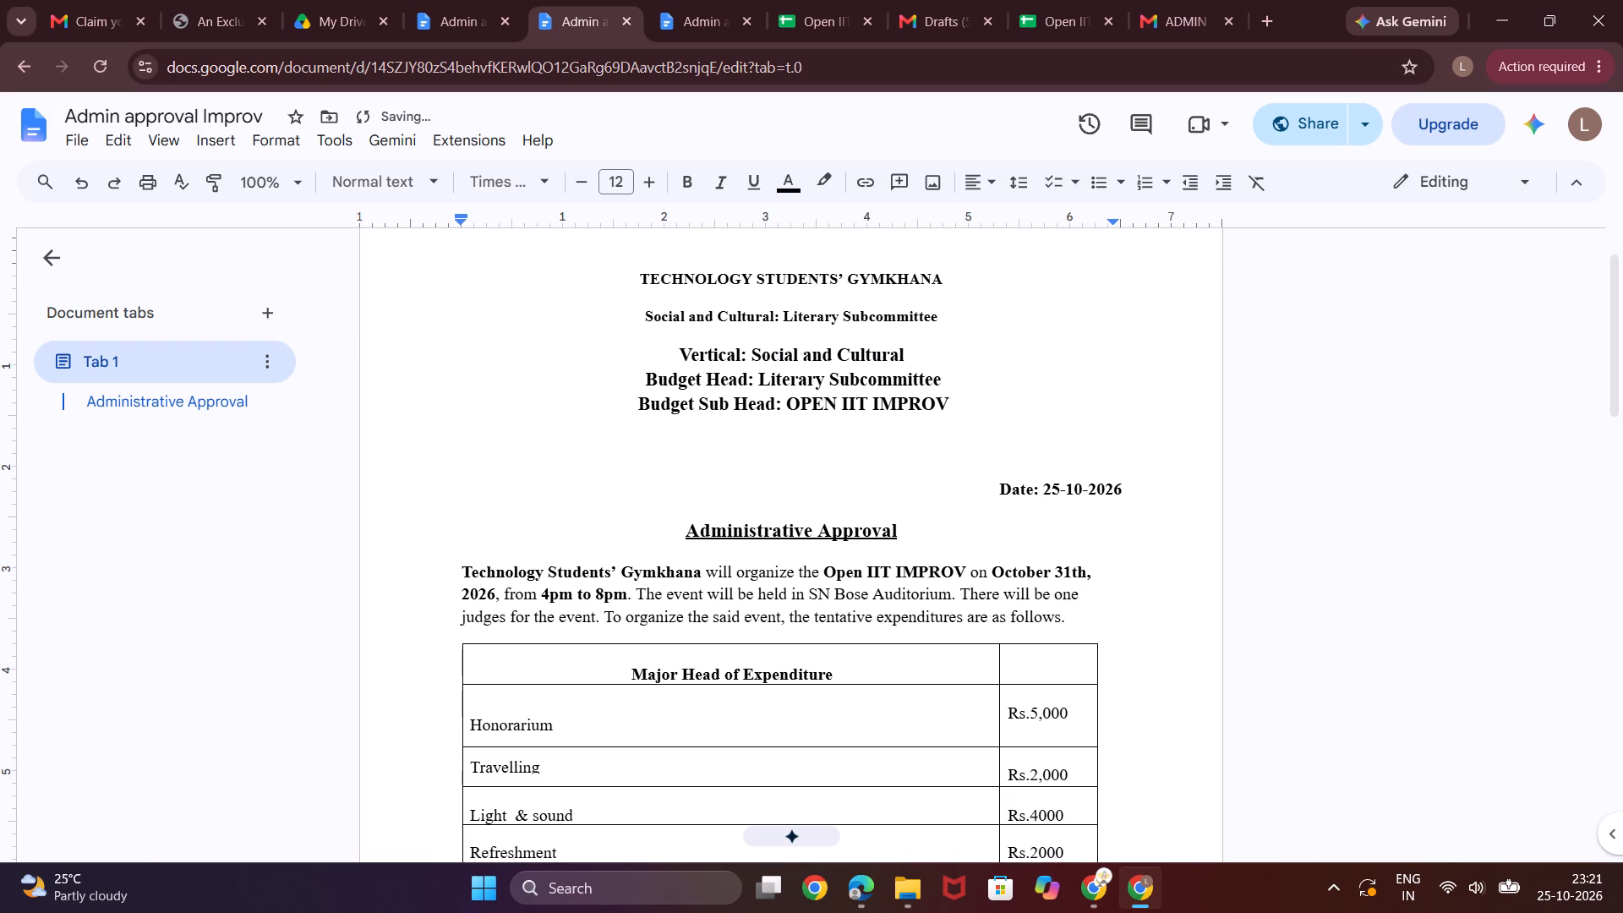
{"action": "left_click", "coordinate": [507, 618]}
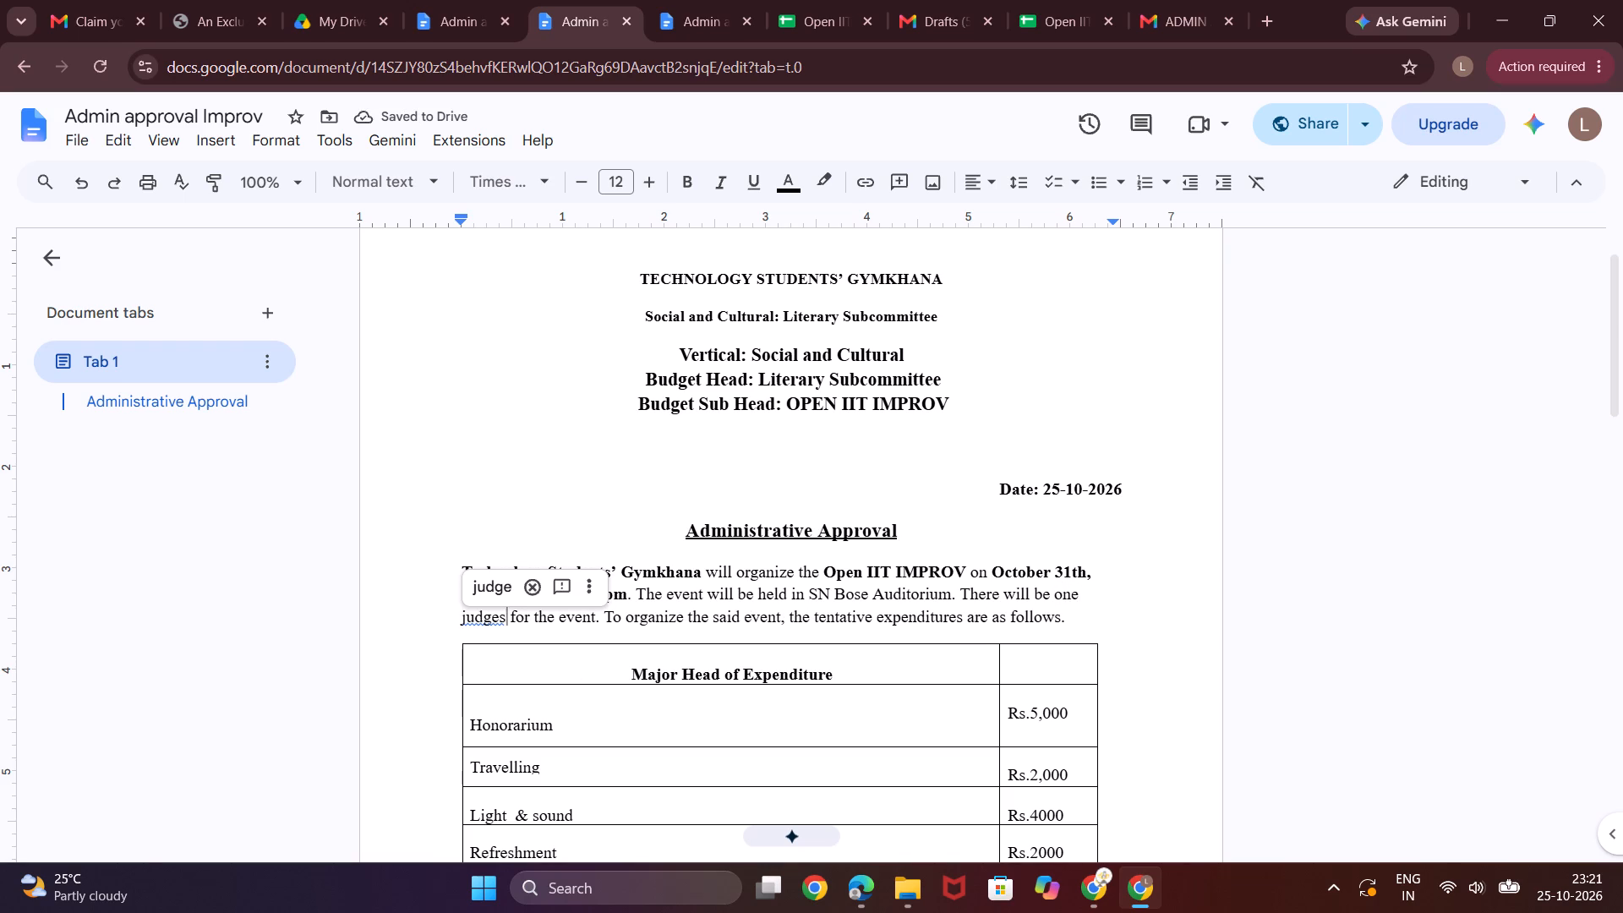
{"action": "key", "text": "BackSpace"}
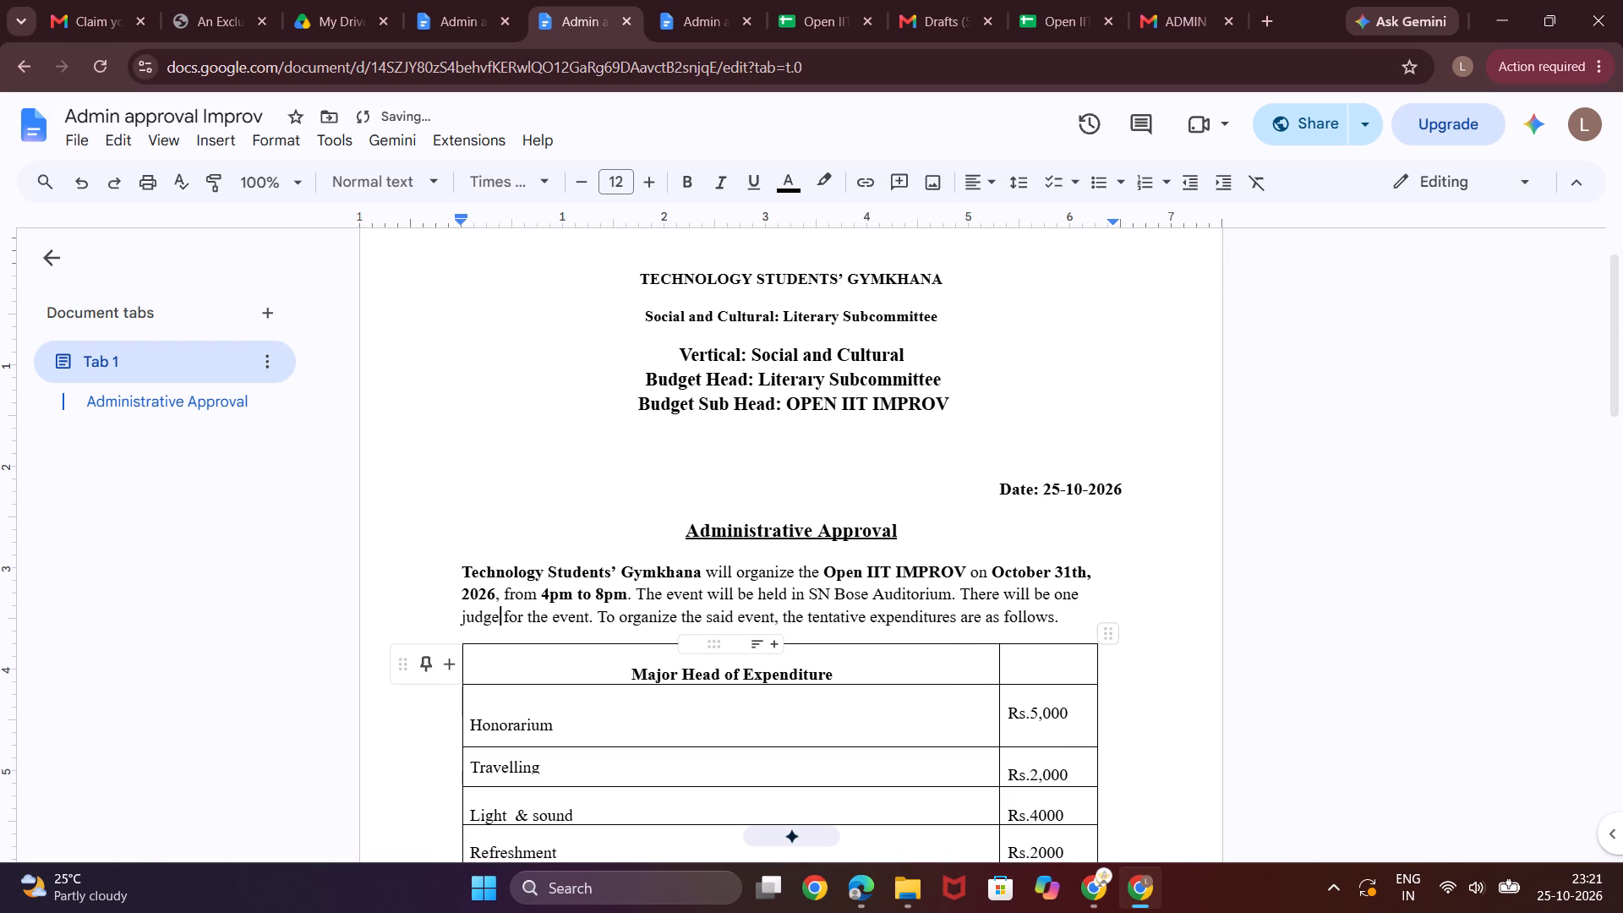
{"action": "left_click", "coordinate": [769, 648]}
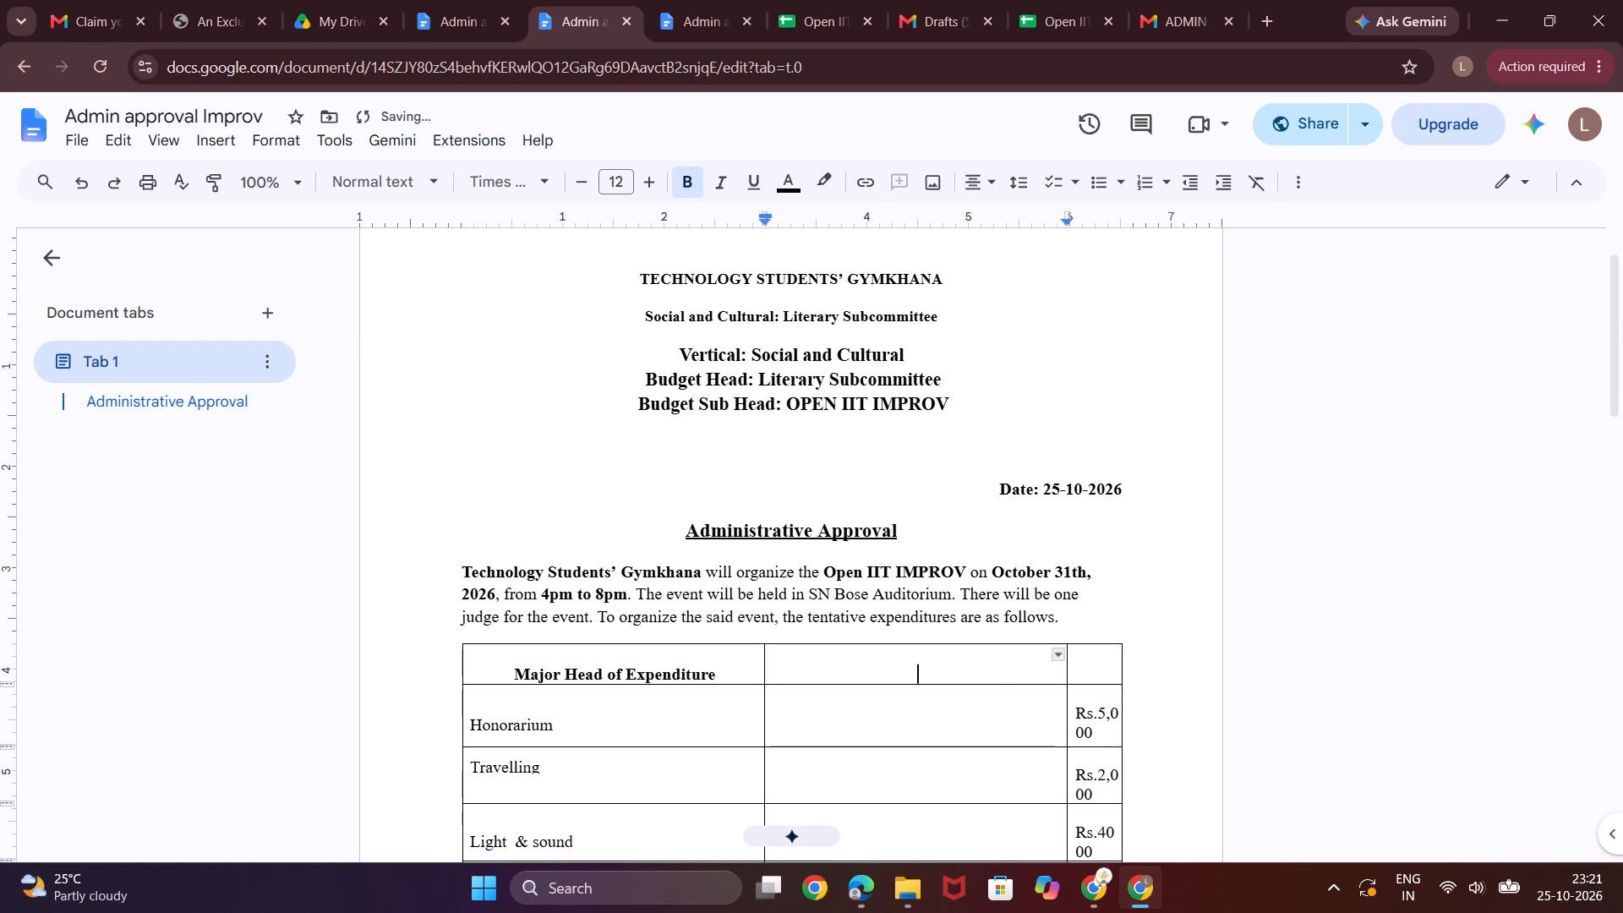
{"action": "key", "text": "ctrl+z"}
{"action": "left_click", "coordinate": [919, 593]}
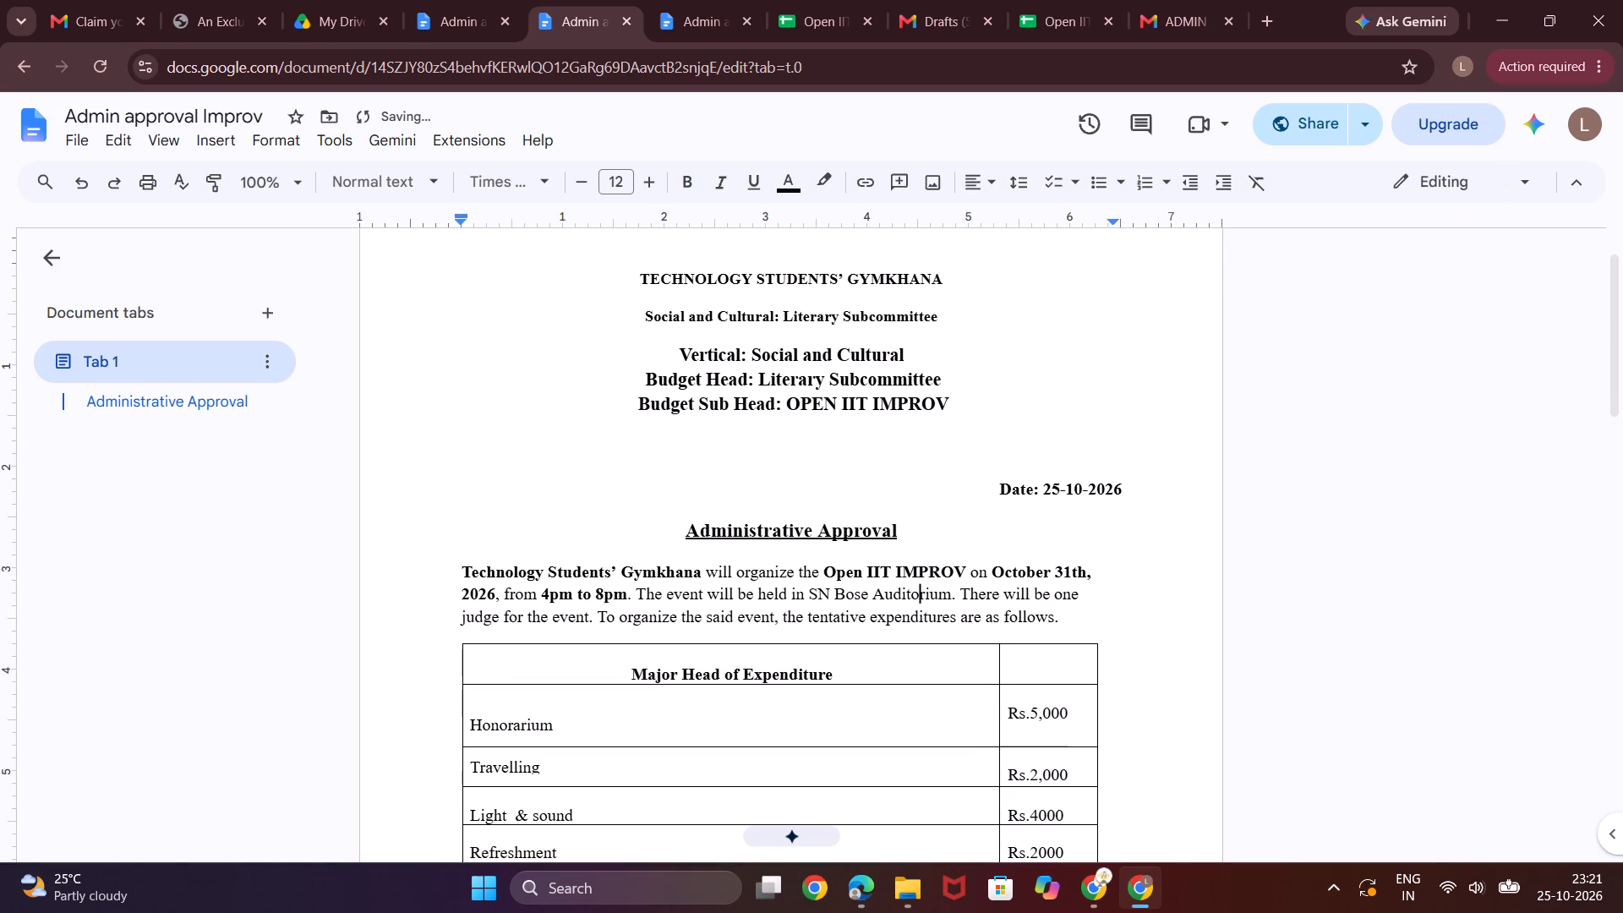
Review the expenditure table in the Open IIT IMPROV approval and check the document's link-sharing access.
{"action": "scroll", "coordinate": [884, 732], "scroll_direction": "down", "scroll_amount": 1}
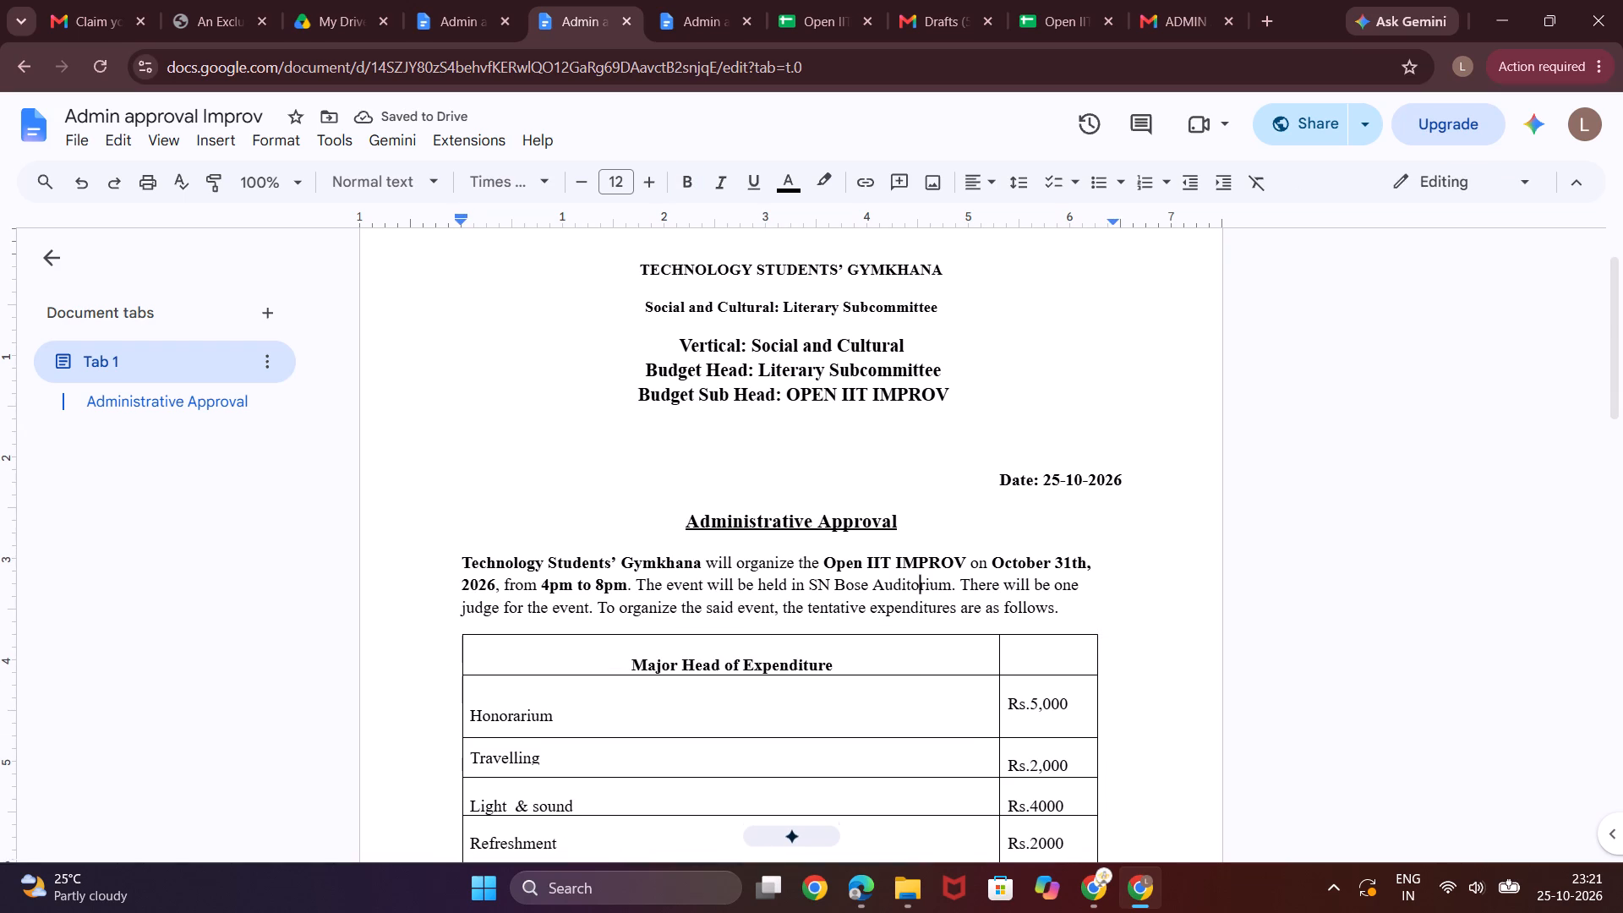
{"action": "scroll", "coordinate": [884, 732], "scroll_direction": "down", "scroll_amount": 5}
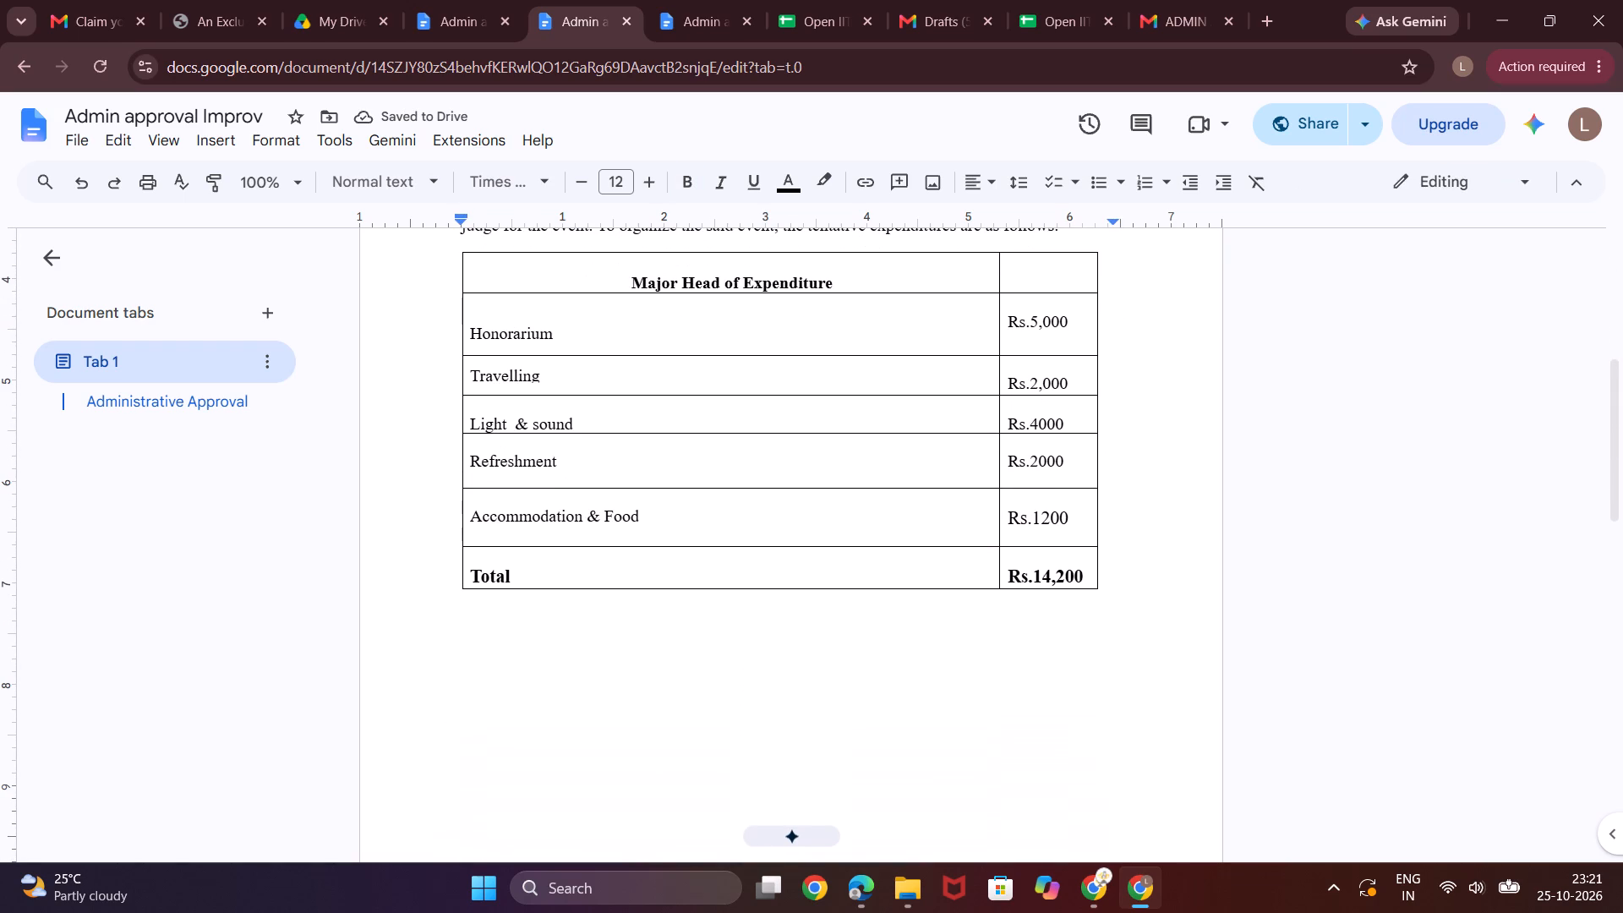
{"action": "left_click", "coordinate": [758, 675]}
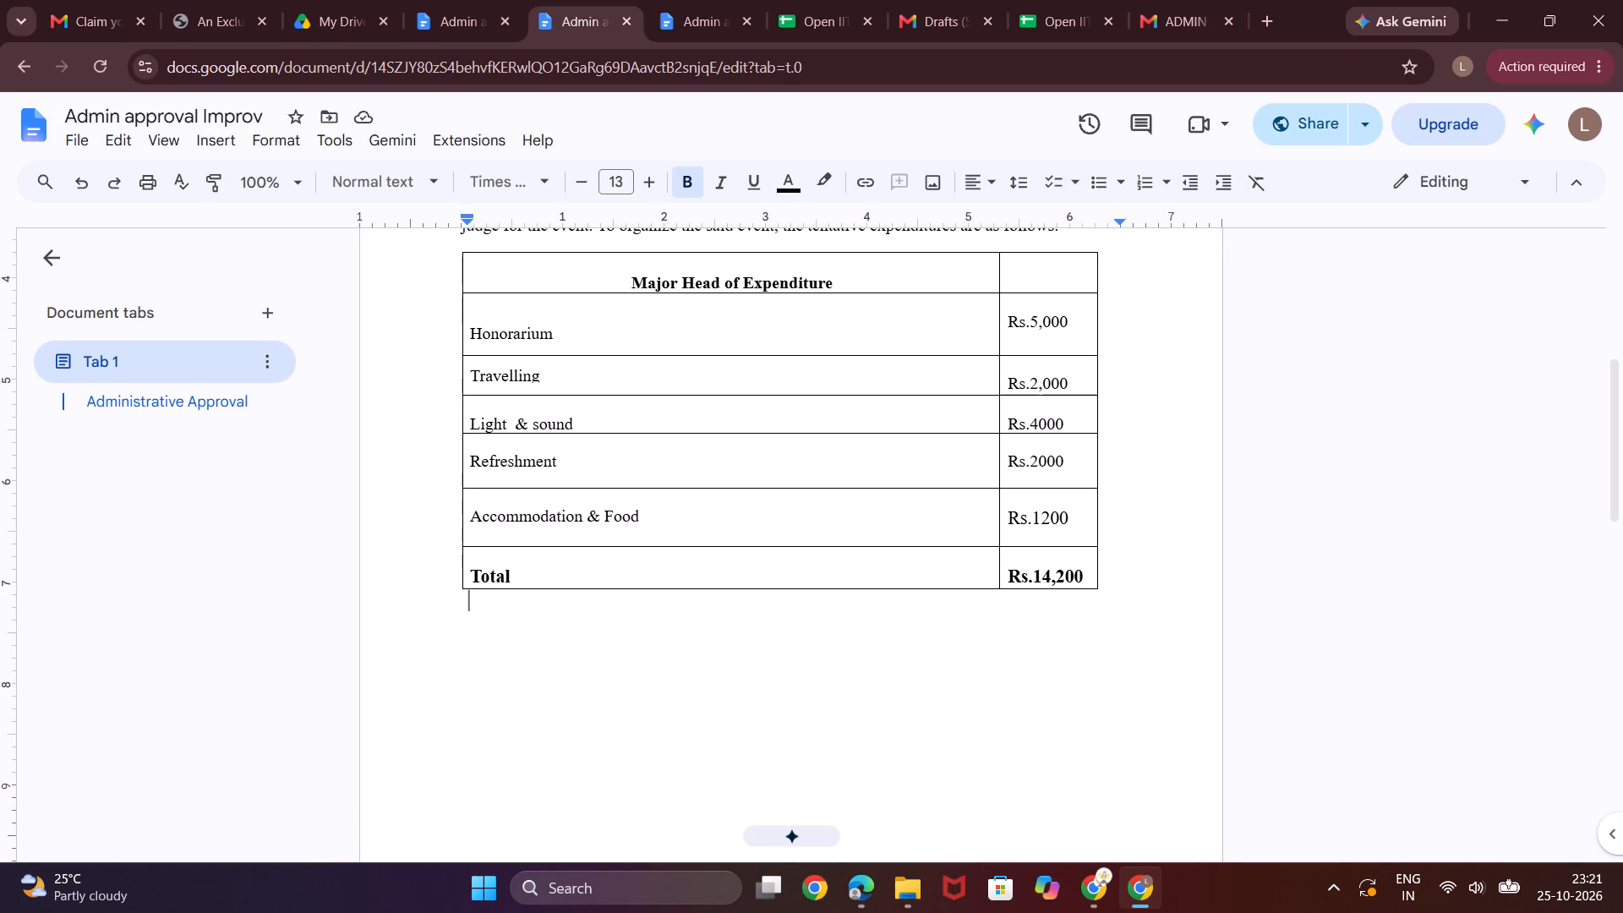
{"action": "left_click", "coordinate": [1366, 126]}
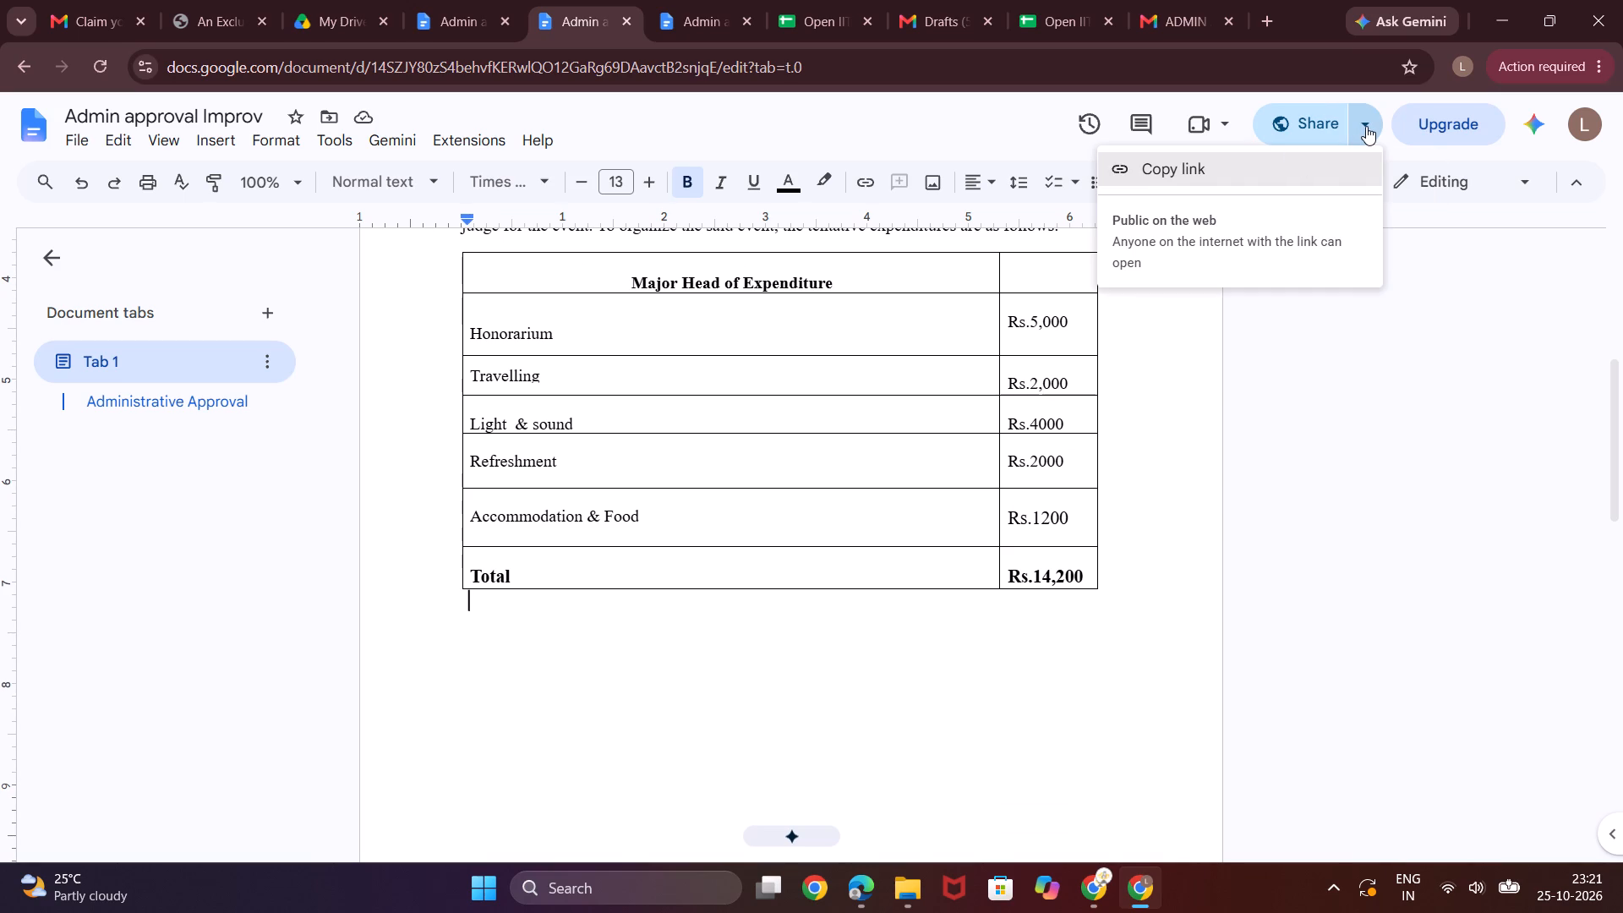
{"action": "left_click", "coordinate": [1319, 374]}
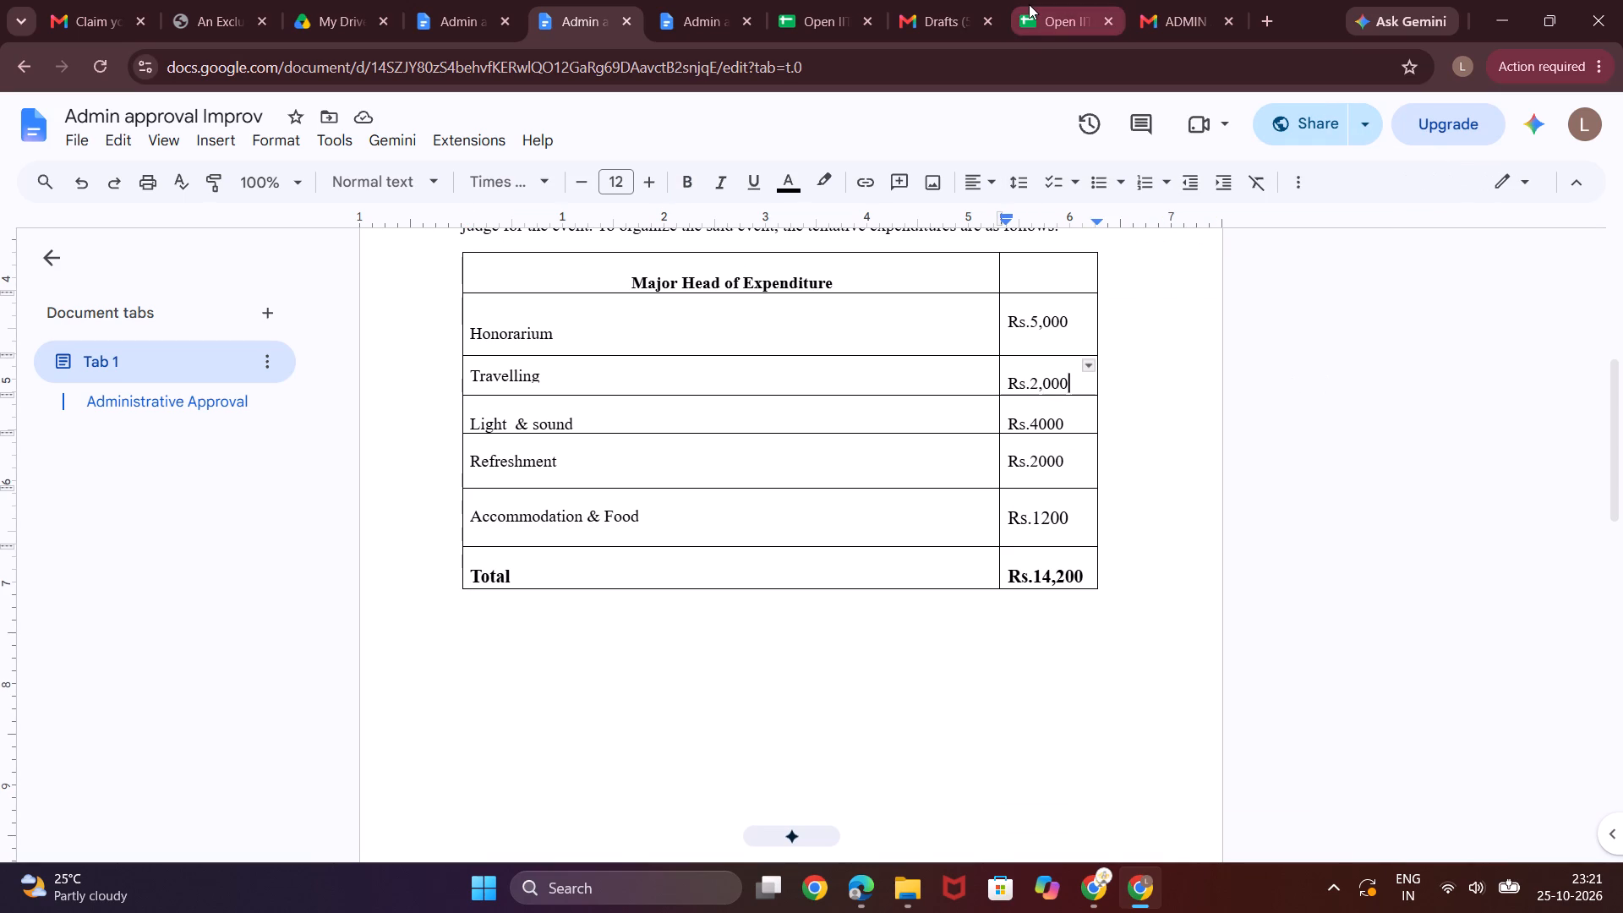
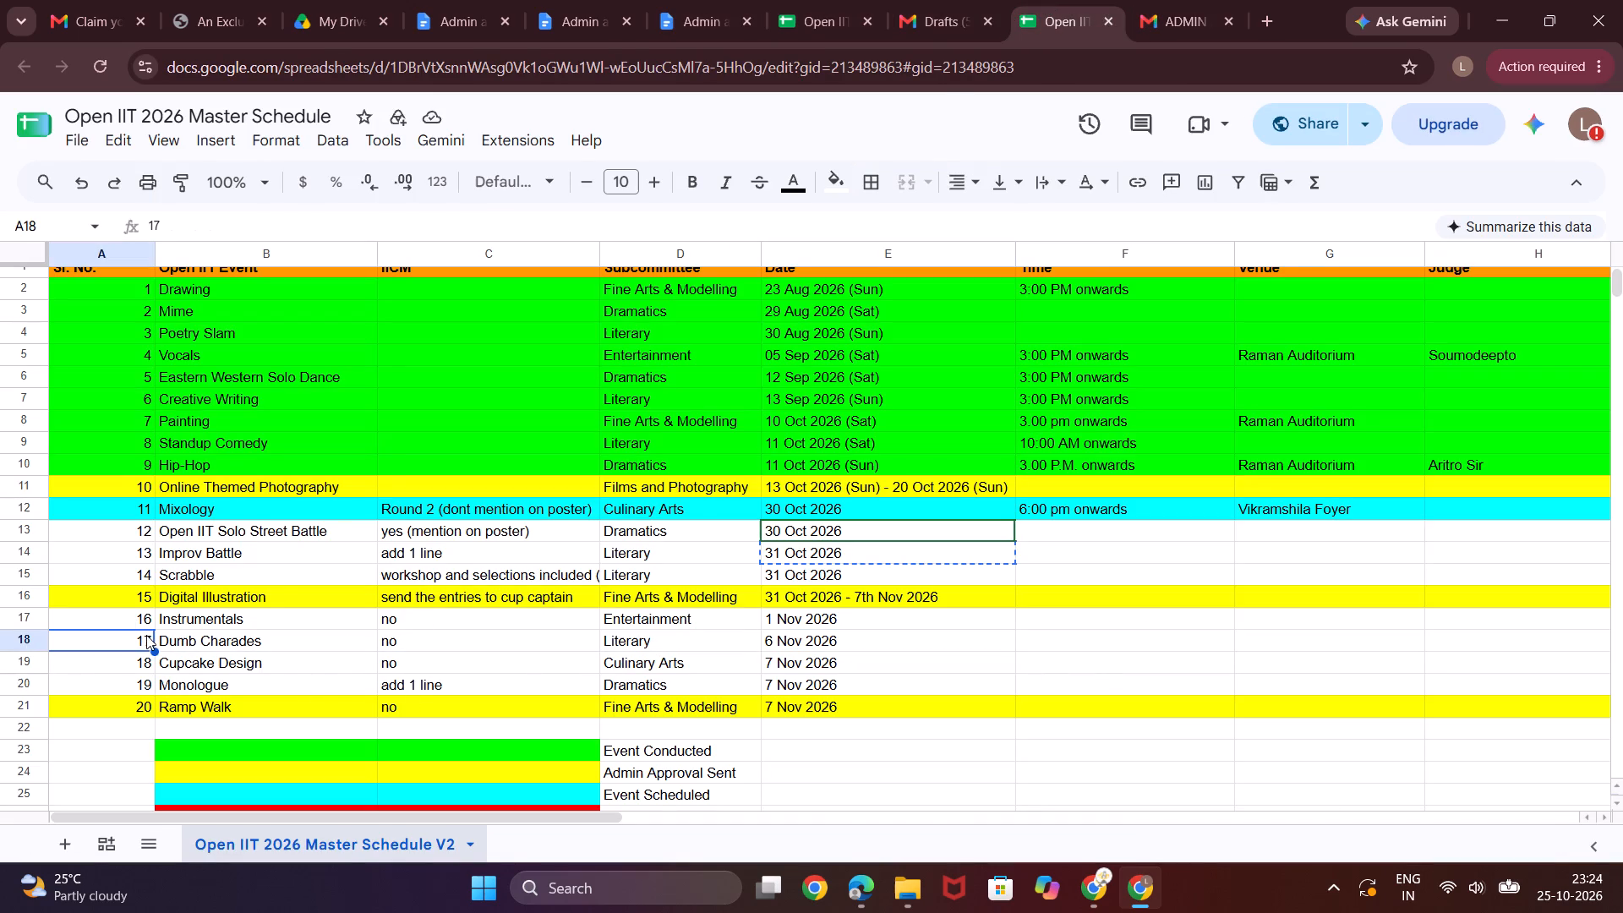
{"action": "left_click", "coordinate": [702, 3]}
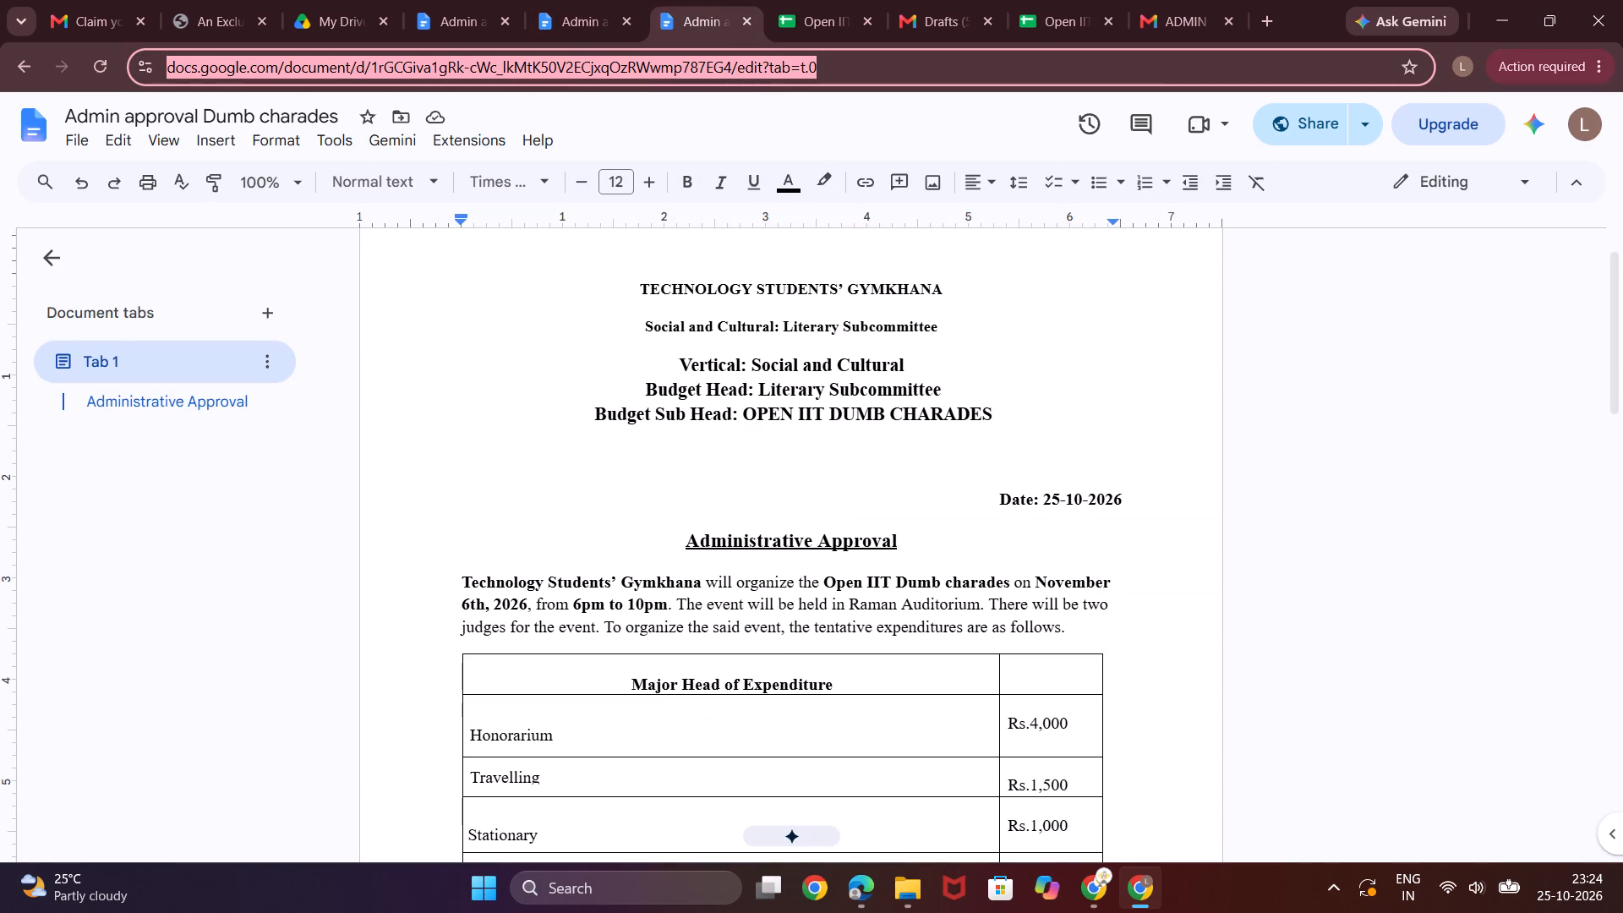
{"action": "scroll", "coordinate": [750, 585], "scroll_direction": "down", "scroll_amount": 3}
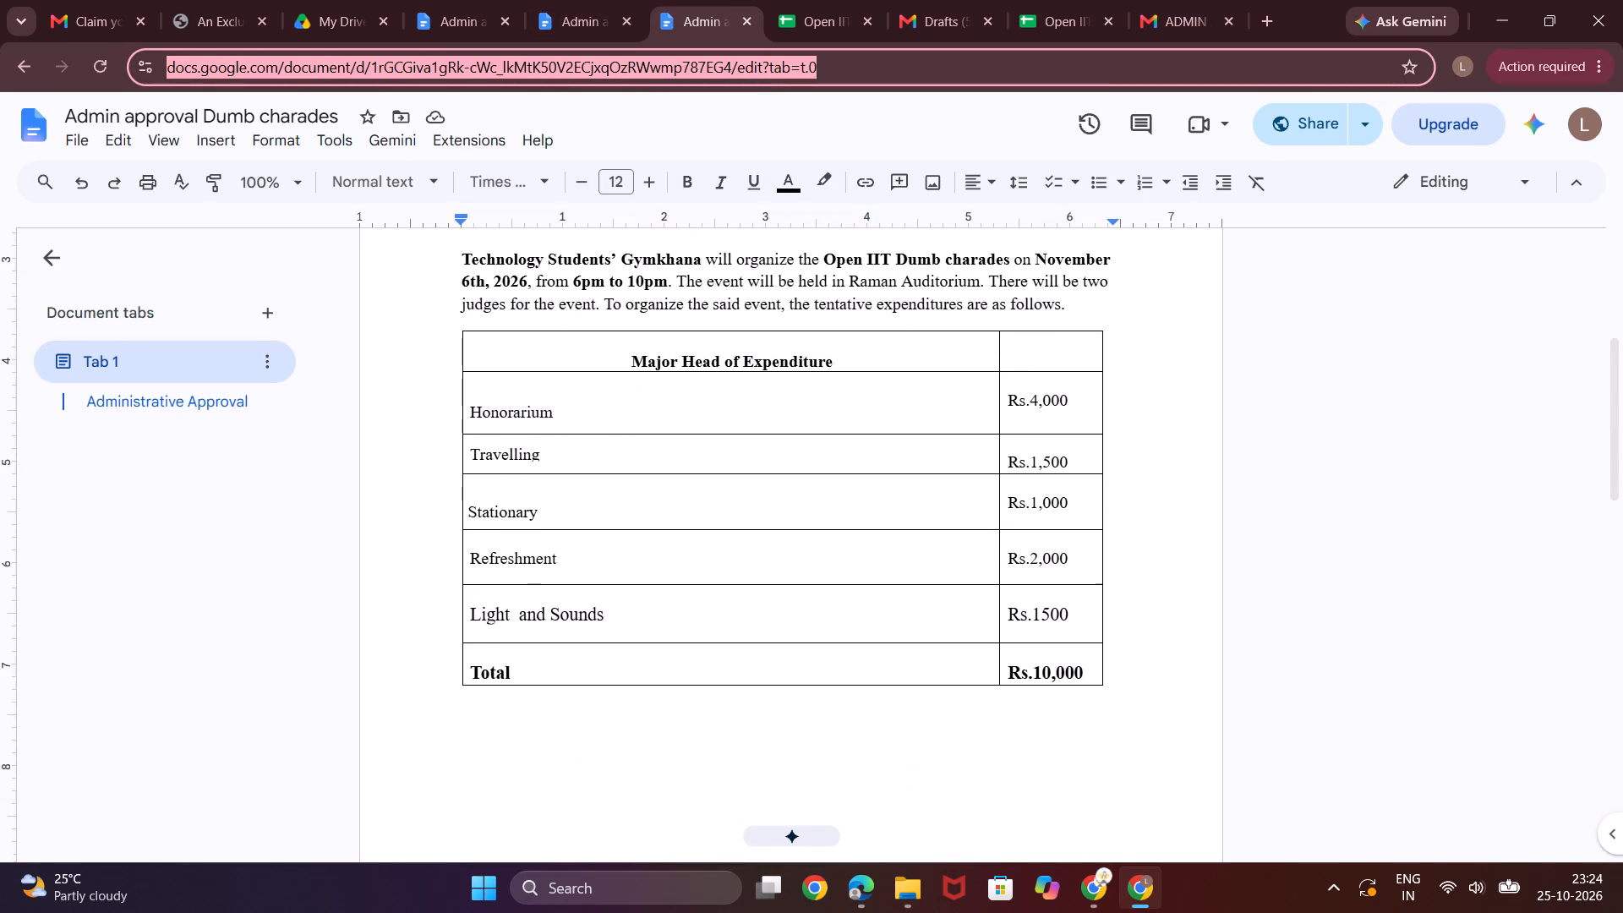
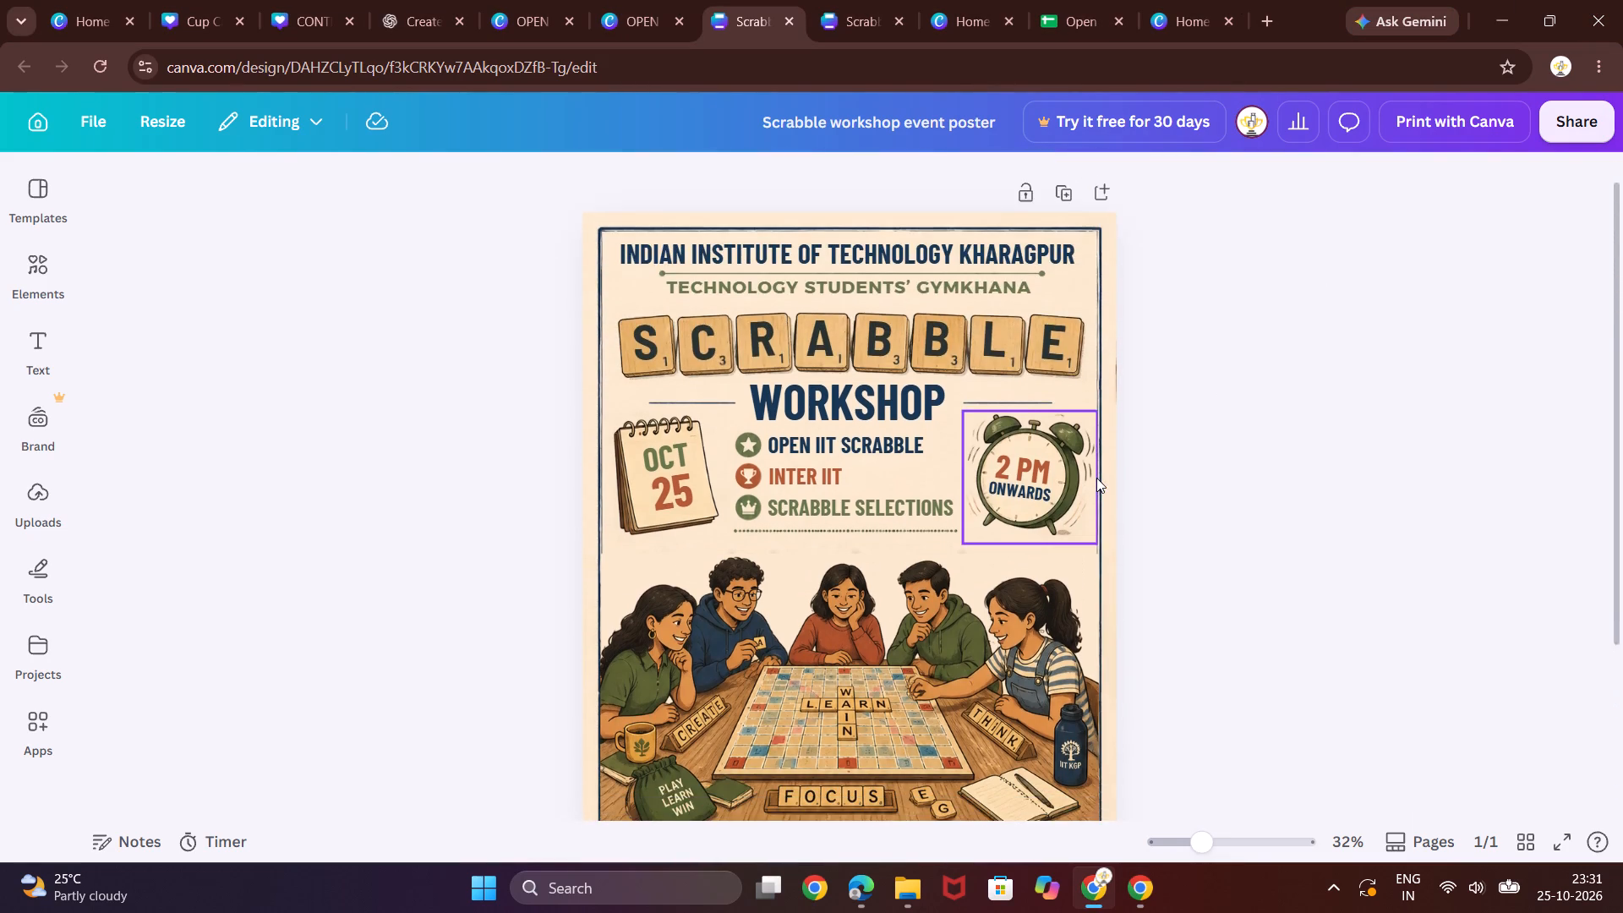
Enlarge the empty square QR-code frame on the Scrabble poster and place it over the "Scan for more details" text in the lower-right corner.
{"action": "scroll", "coordinate": [1096, 478], "scroll_direction": "down", "scroll_amount": 1}
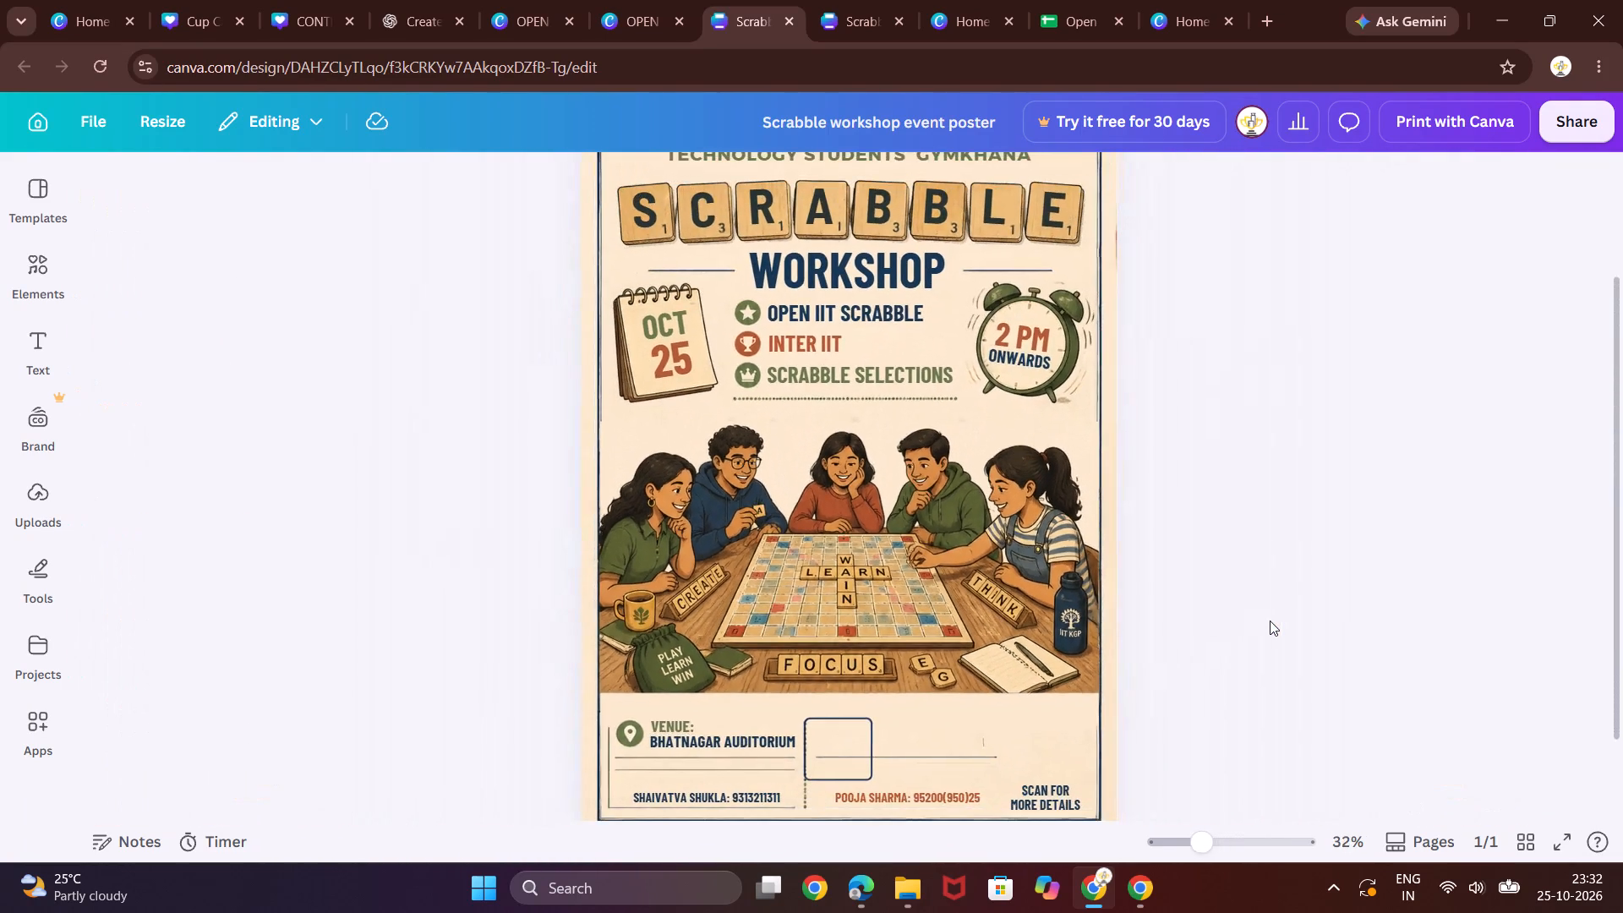
{"action": "scroll", "coordinate": [1270, 621], "scroll_direction": "down", "scroll_amount": 1}
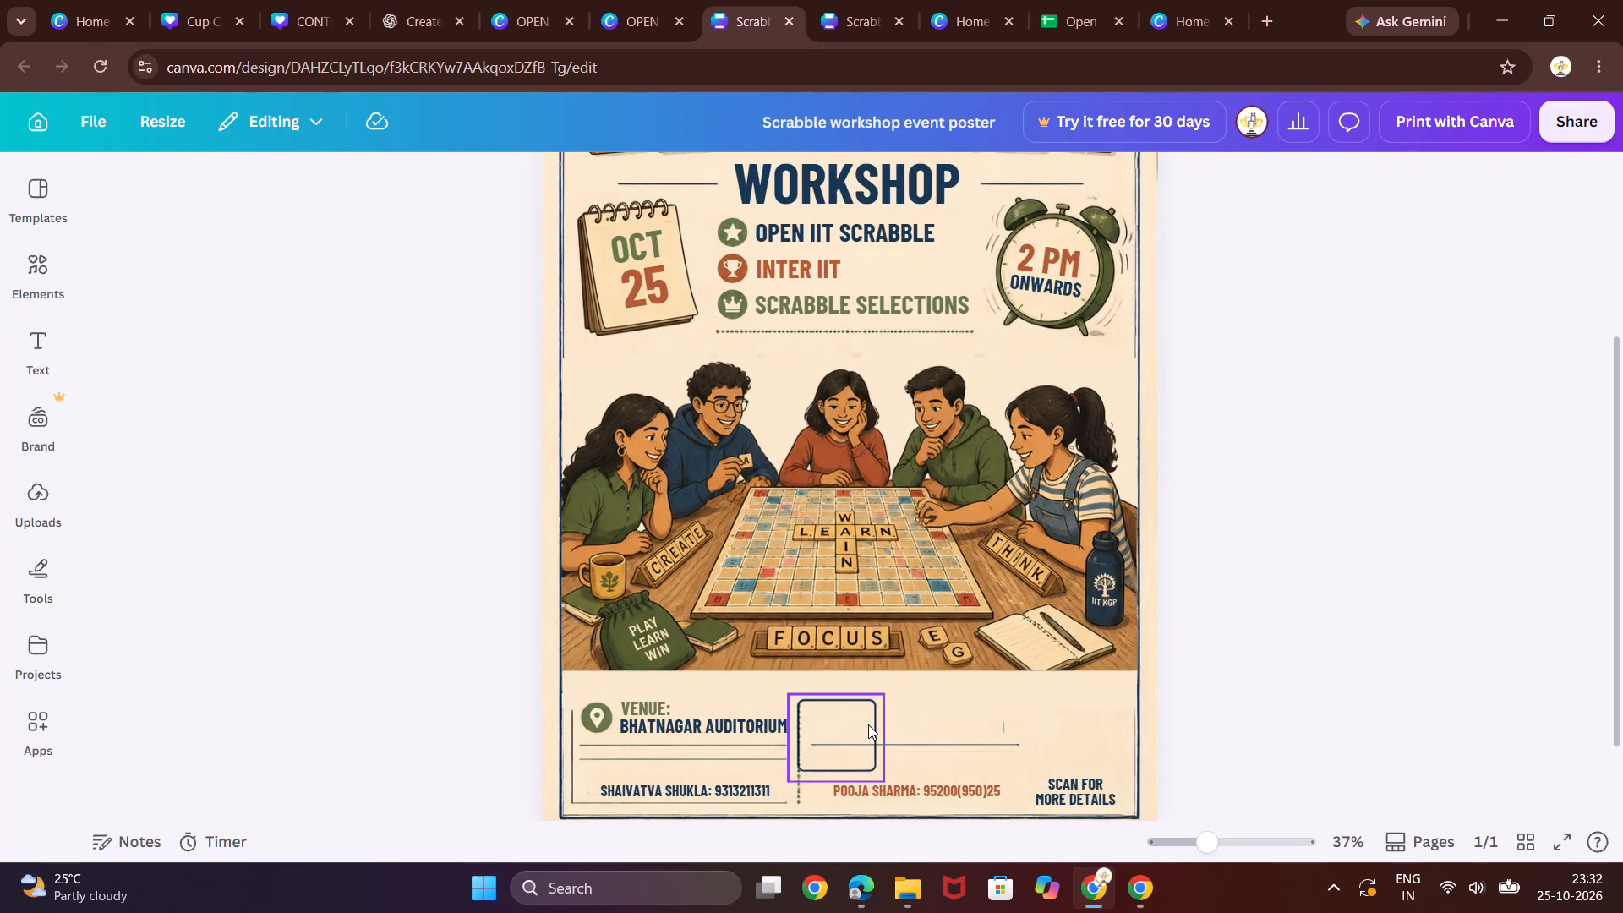
{"action": "left_click_drag", "start_coordinate": [868, 724], "coordinate": [873, 736]}
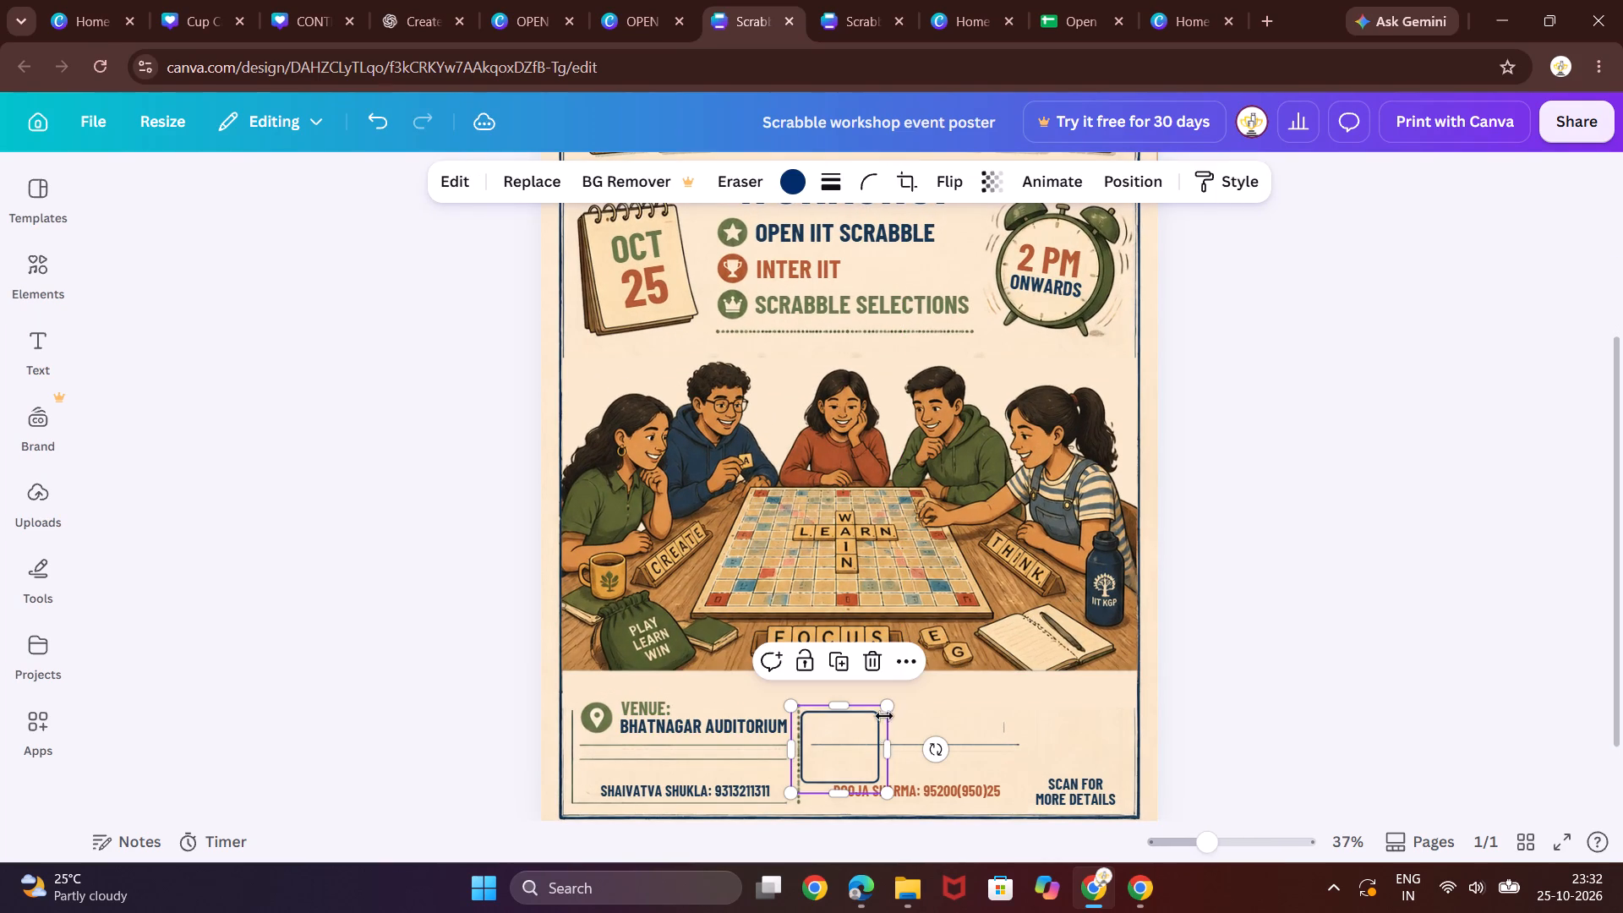
{"action": "left_click_drag", "start_coordinate": [888, 705], "coordinate": [1075, 632]}
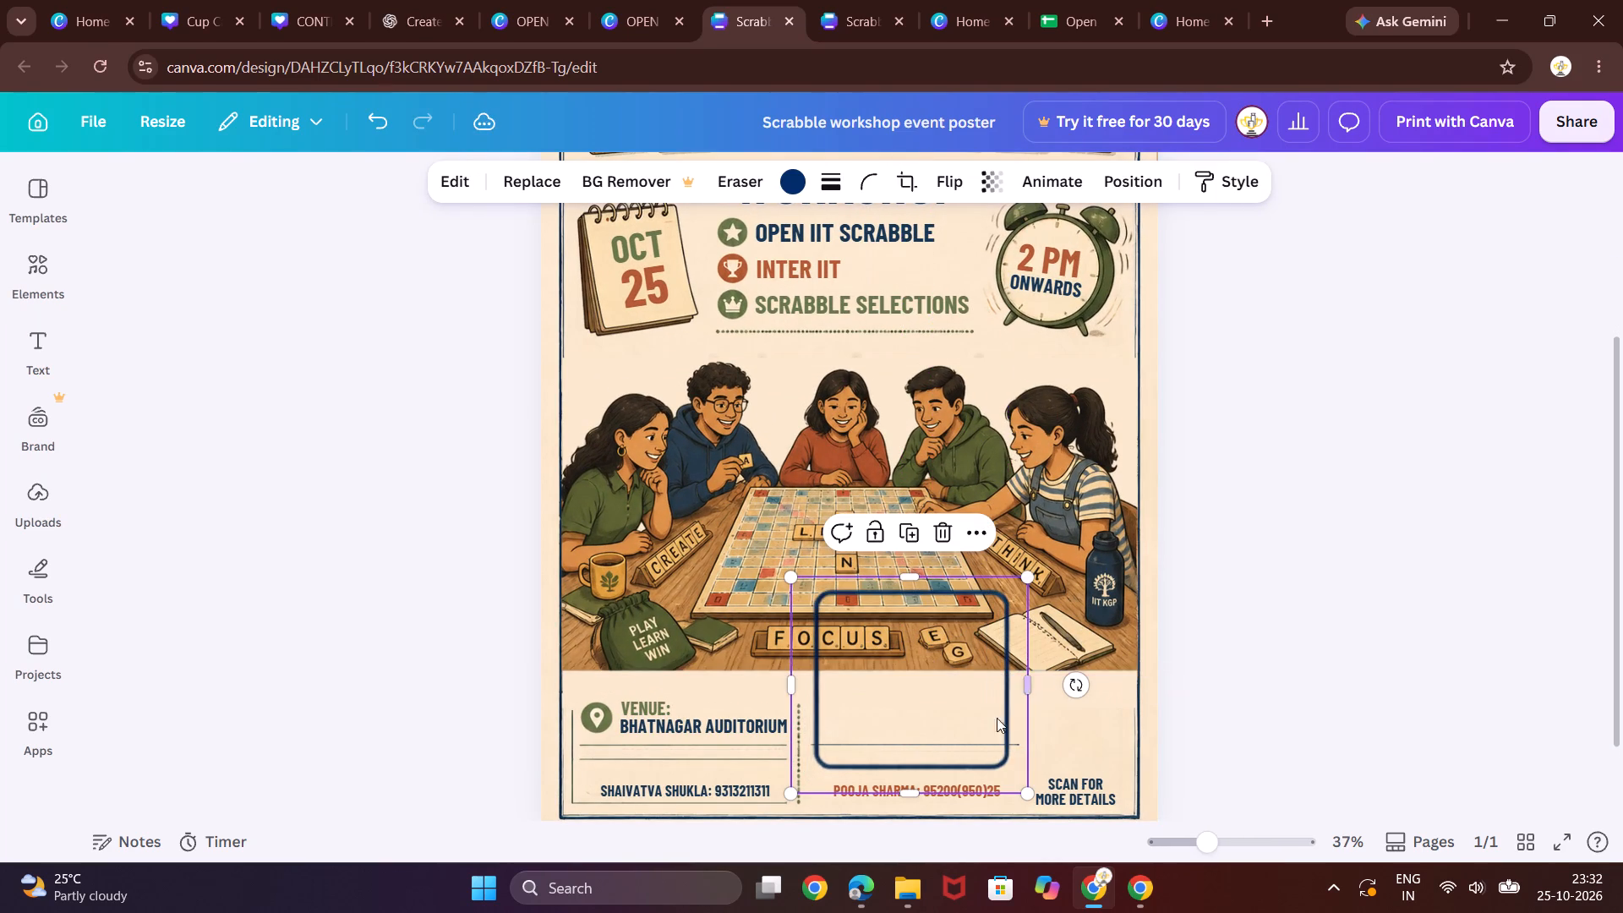
{"action": "left_click_drag", "start_coordinate": [993, 720], "coordinate": [1150, 761]}
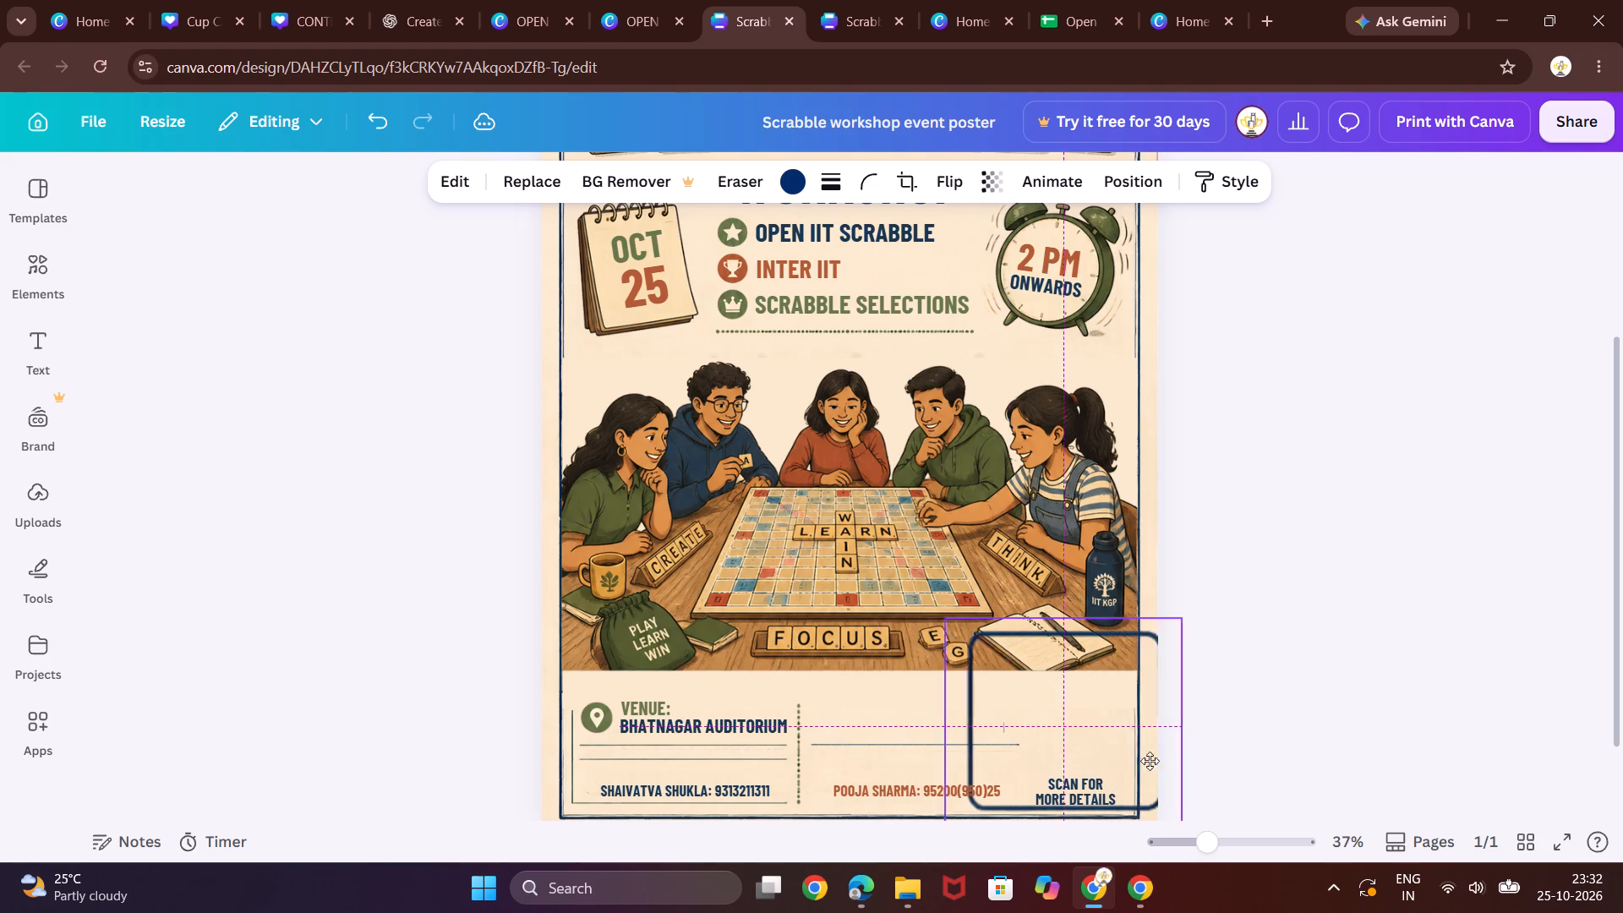
{"action": "left_click_drag", "start_coordinate": [1150, 761], "coordinate": [1106, 759]}
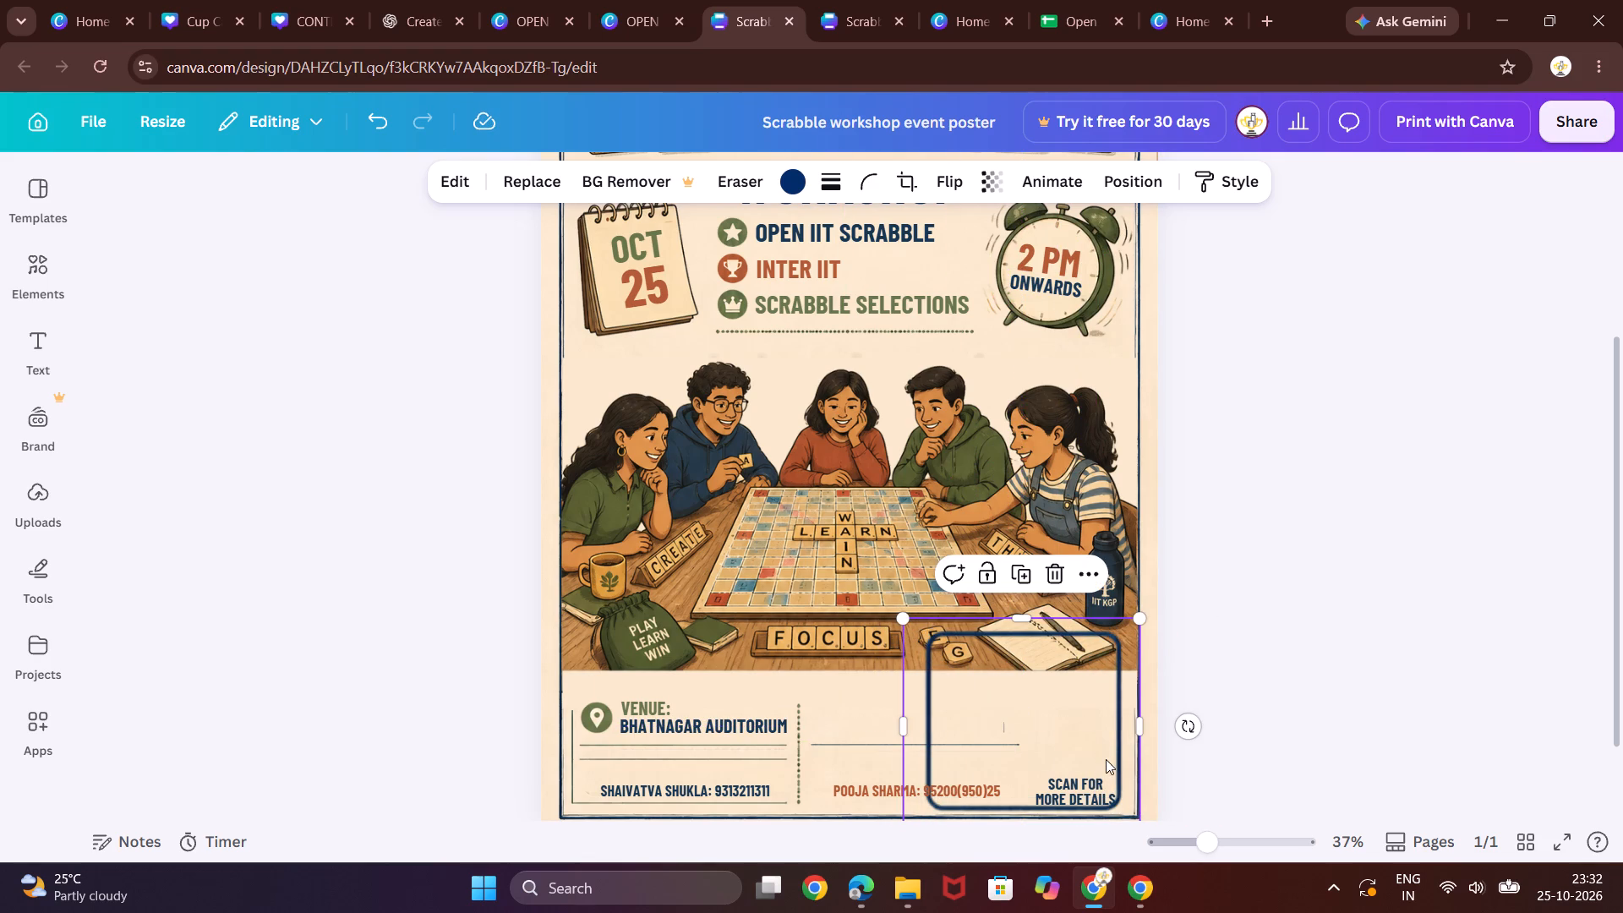
{"action": "left_click_drag", "start_coordinate": [1138, 616], "coordinate": [1109, 679]}
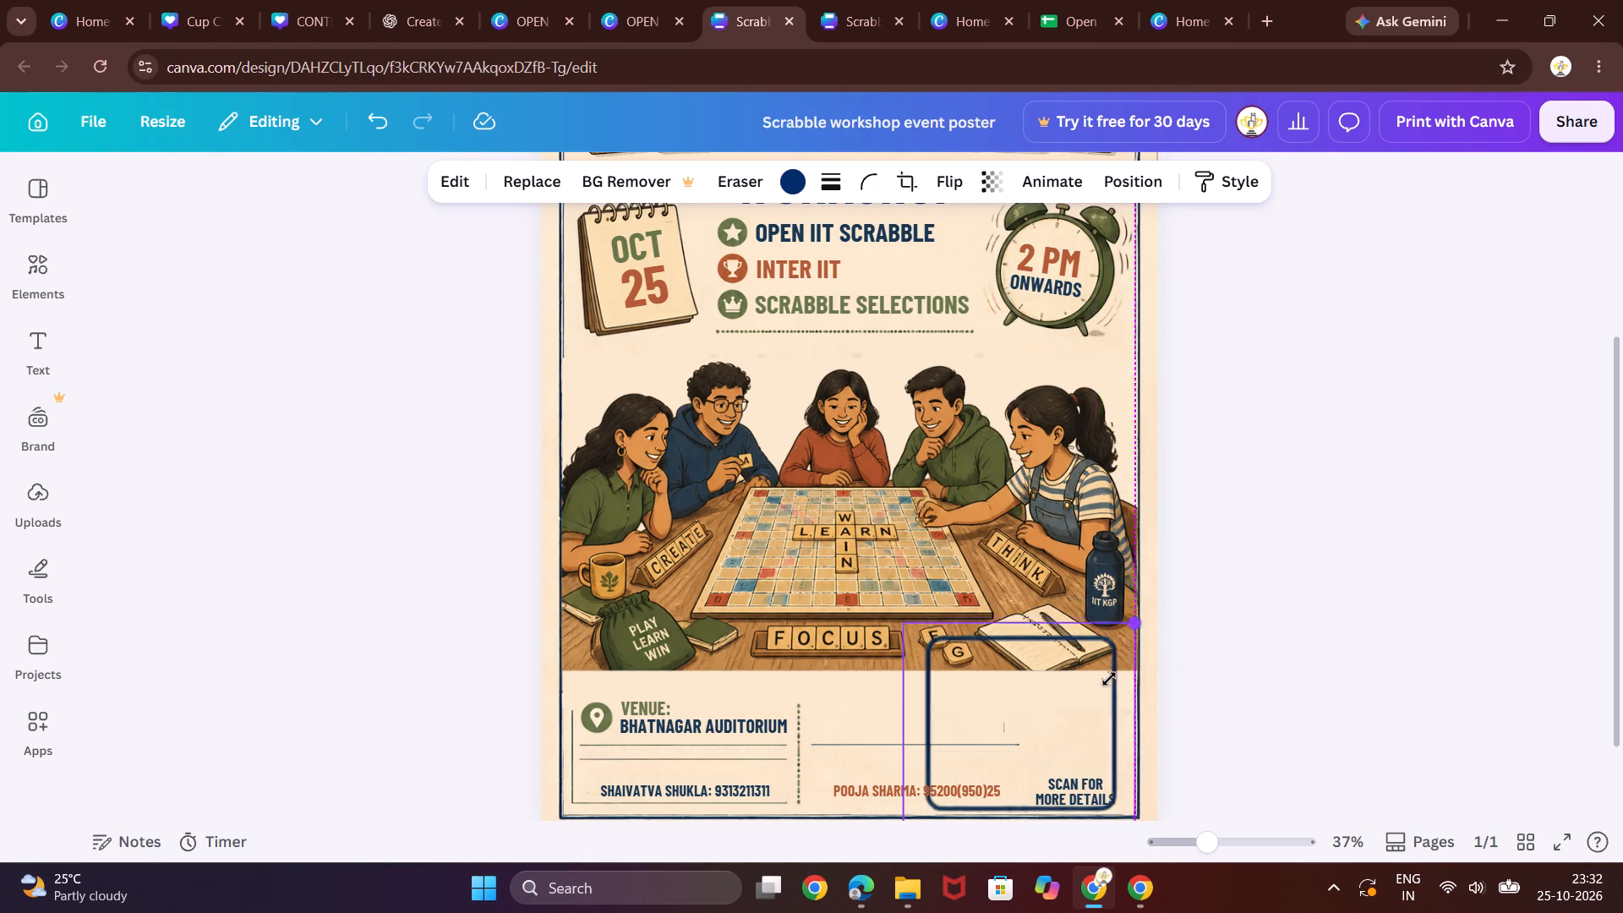
{"action": "left_click_drag", "start_coordinate": [1109, 679], "coordinate": [1118, 708]}
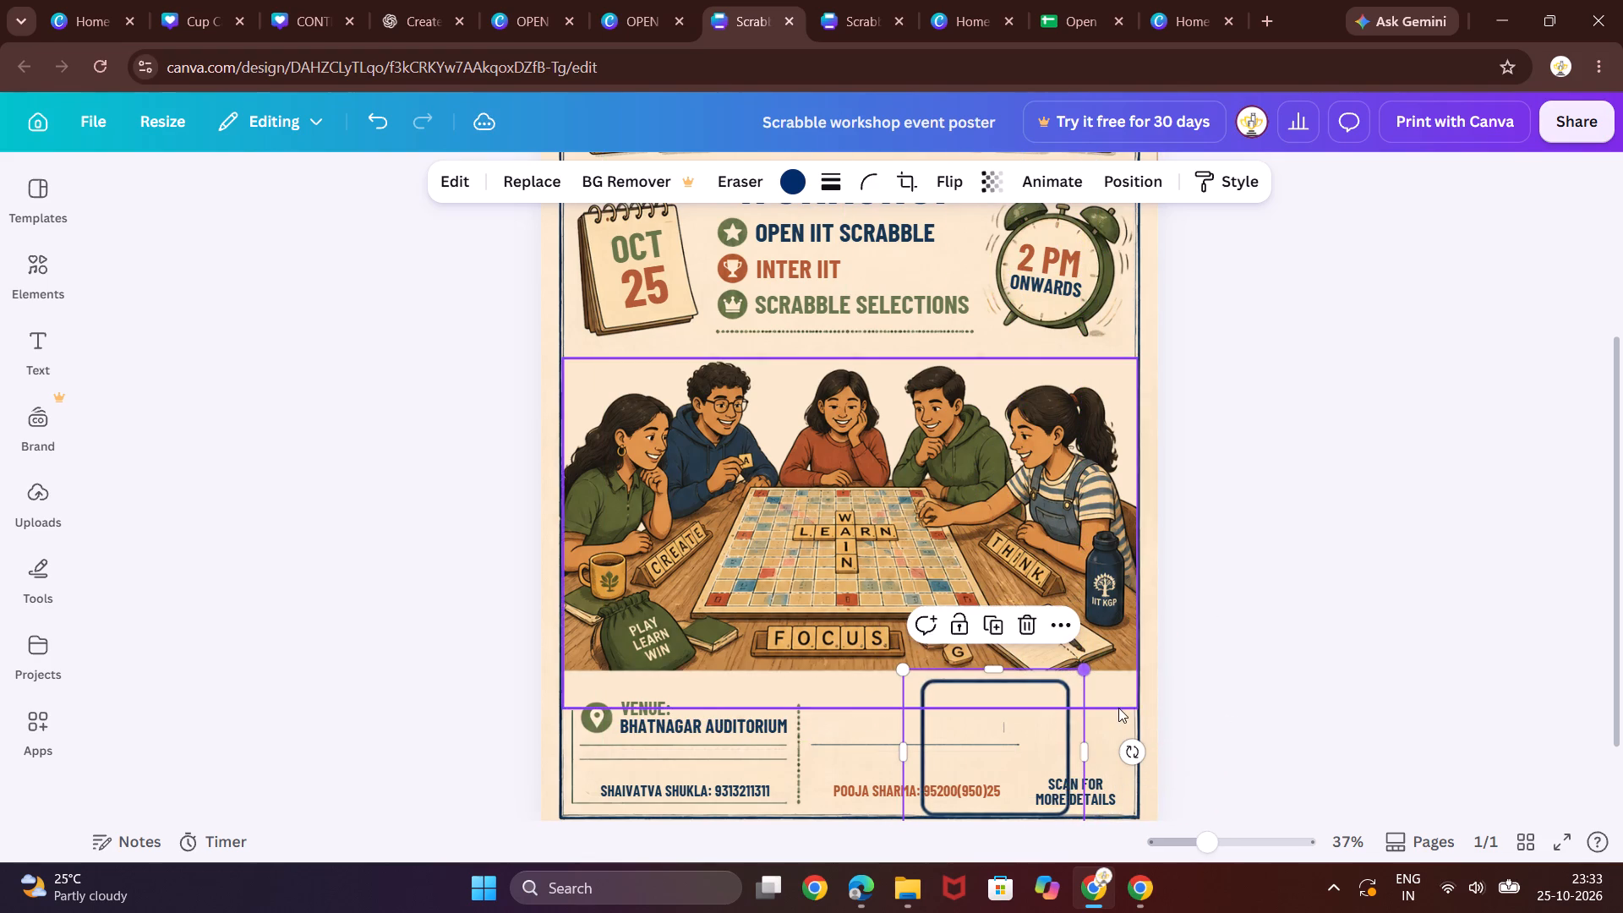
{"action": "left_click_drag", "start_coordinate": [1045, 747], "coordinate": [1106, 747]}
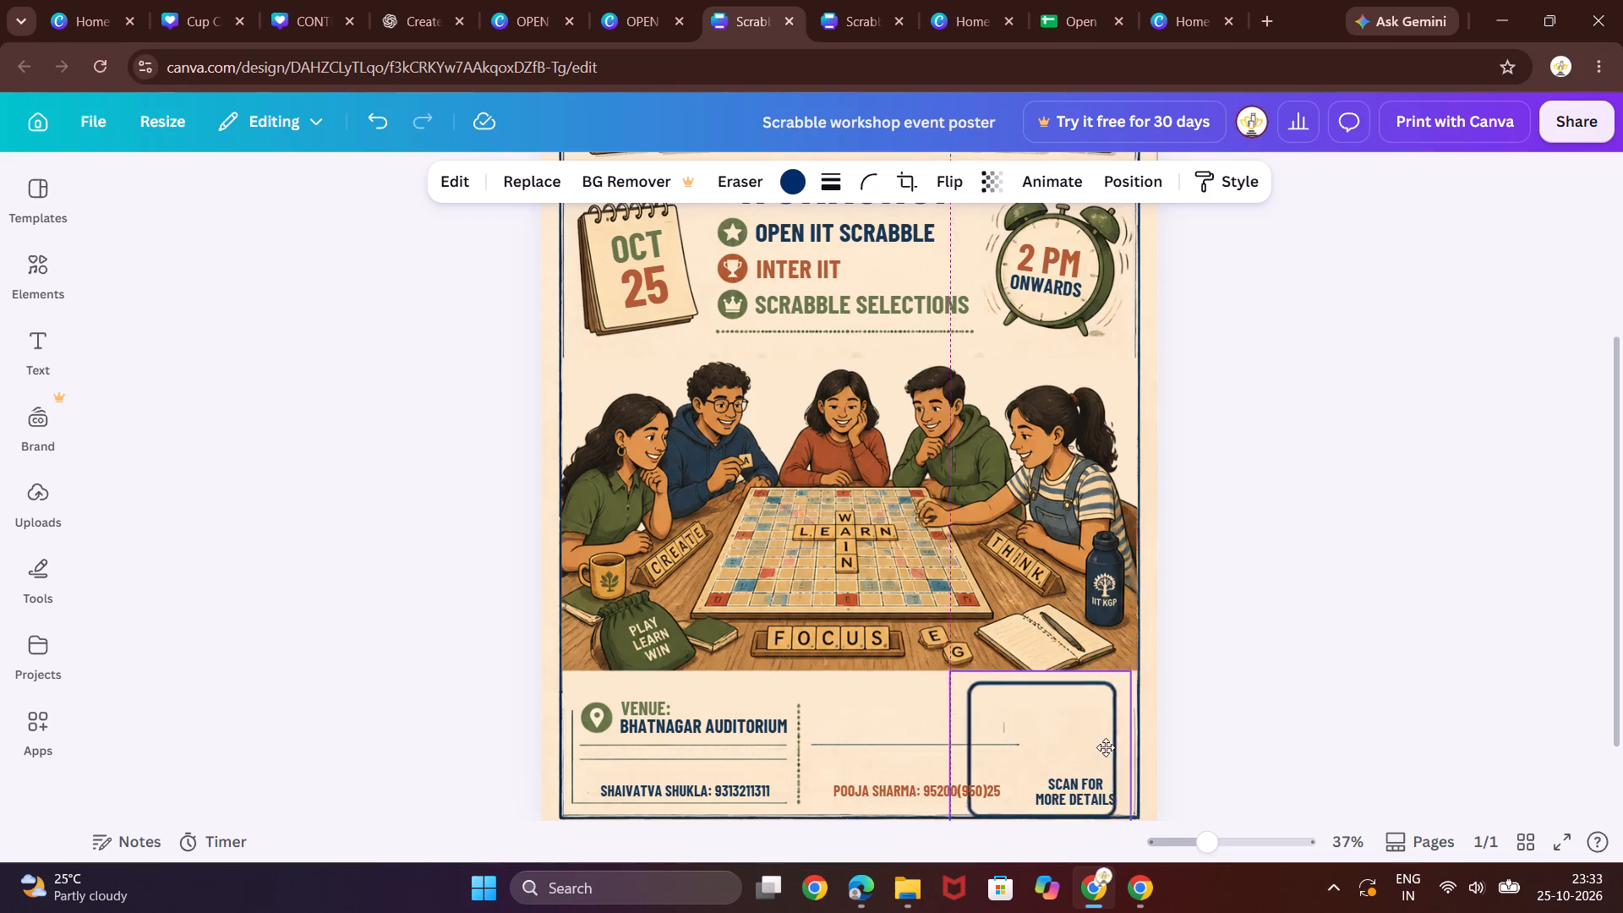
{"action": "left_click_drag", "start_coordinate": [1106, 747], "coordinate": [1100, 740]}
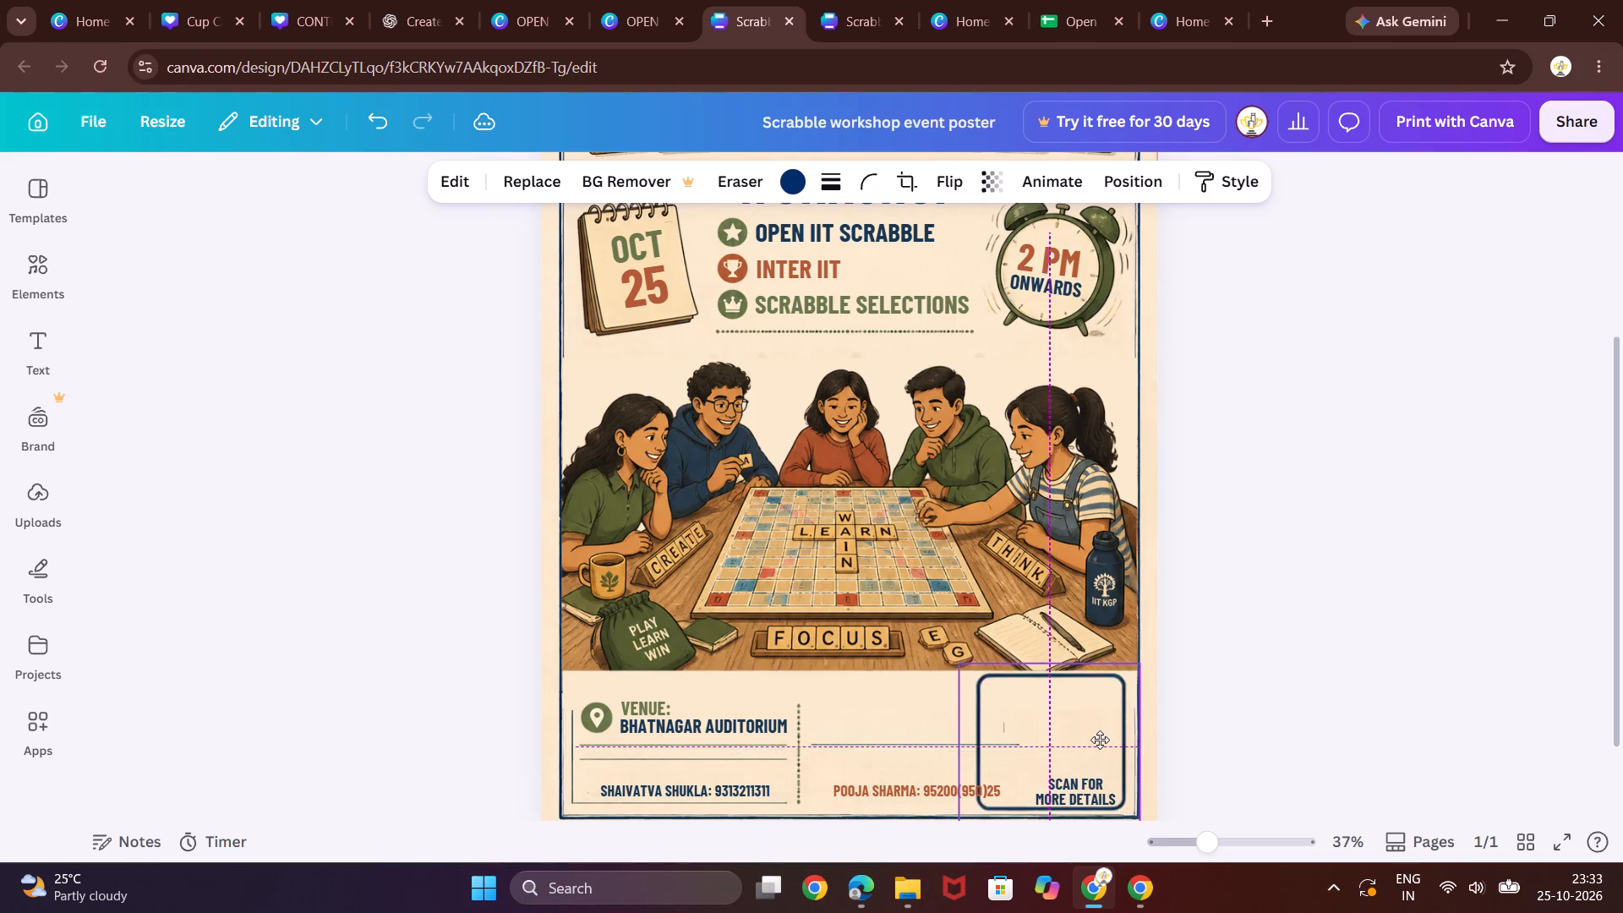
{"action": "left_click_drag", "start_coordinate": [1100, 740], "coordinate": [1100, 741]}
{"action": "left_click", "coordinate": [1281, 642]}
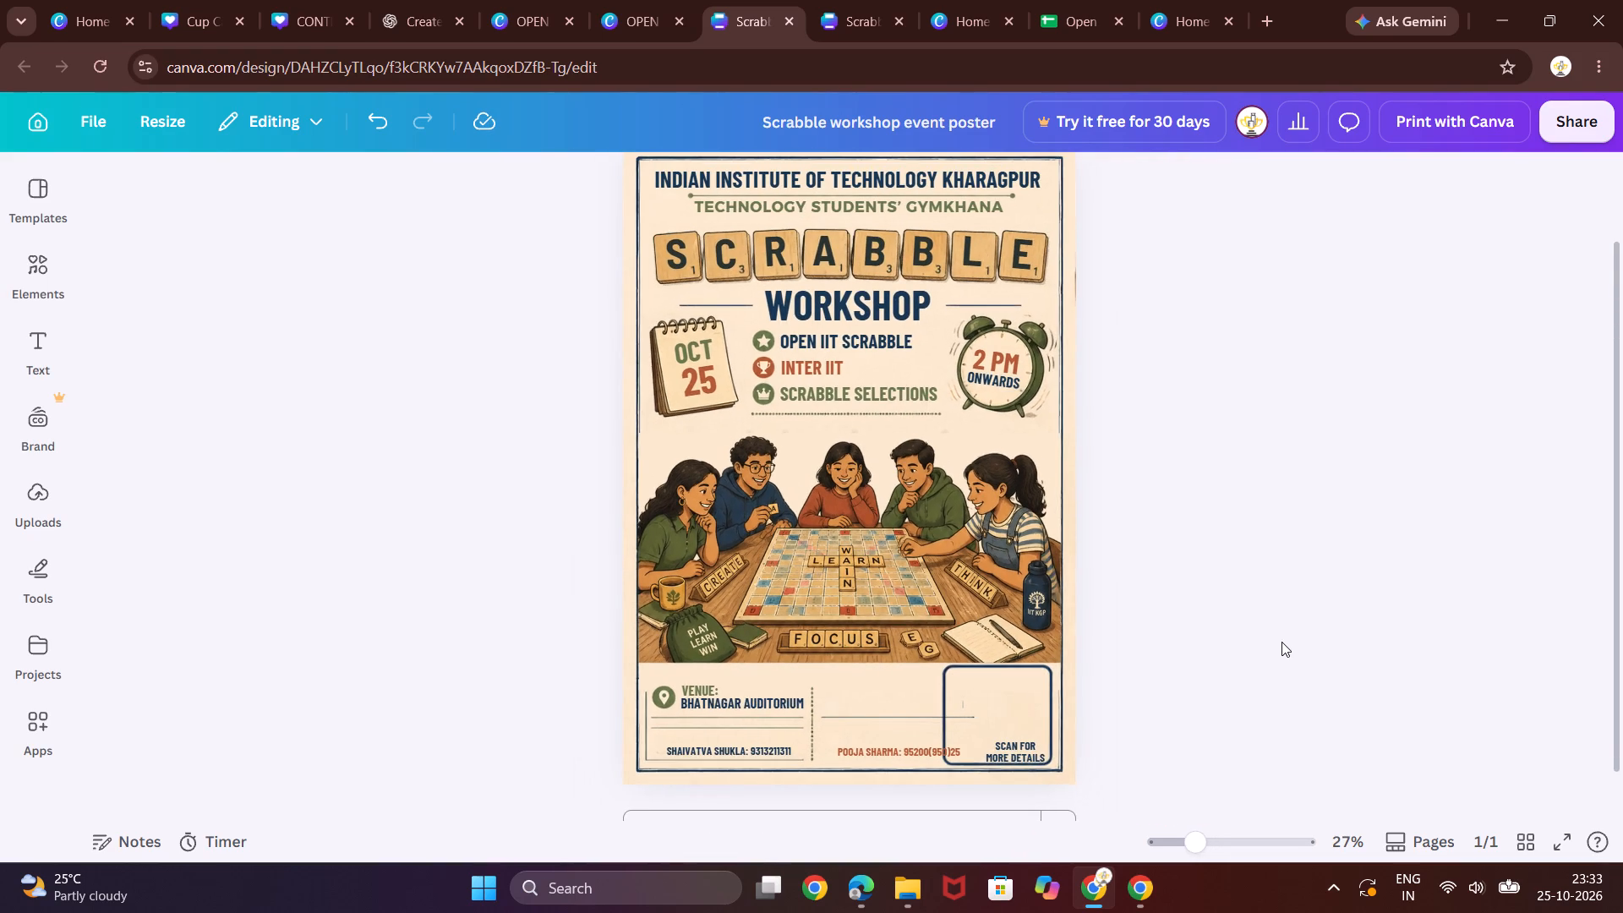
Scale the "Technology Students' Gymkhana" subtitle down slightly to a font size of about 38.5.
{"action": "scroll", "coordinate": [1281, 642], "scroll_direction": "up", "scroll_amount": 1}
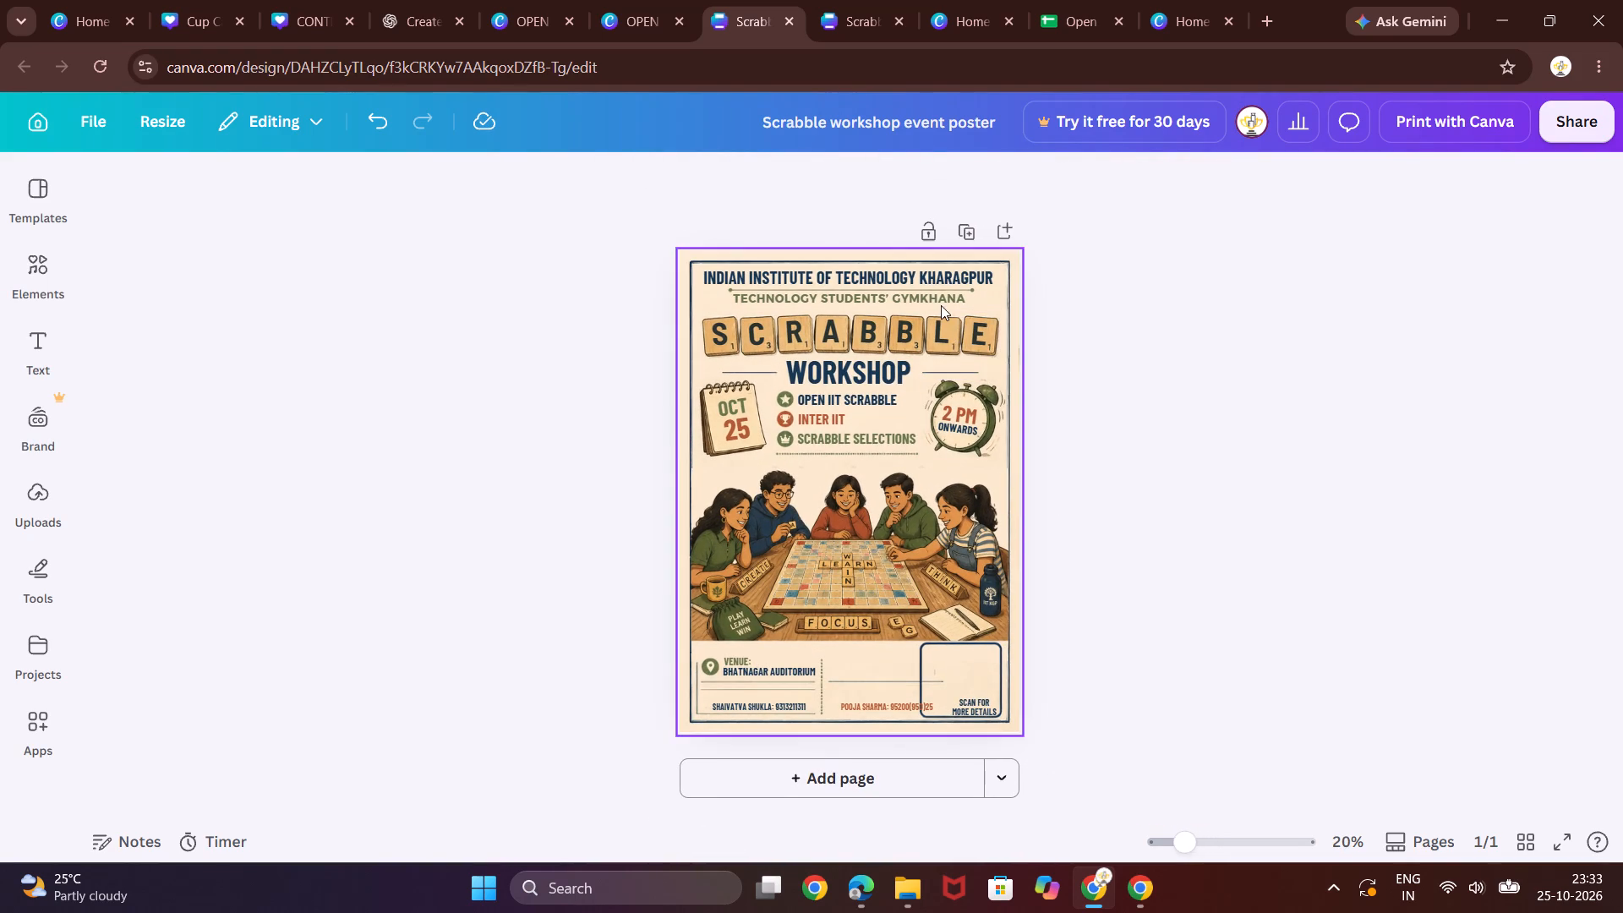
{"action": "left_click", "coordinate": [937, 295]}
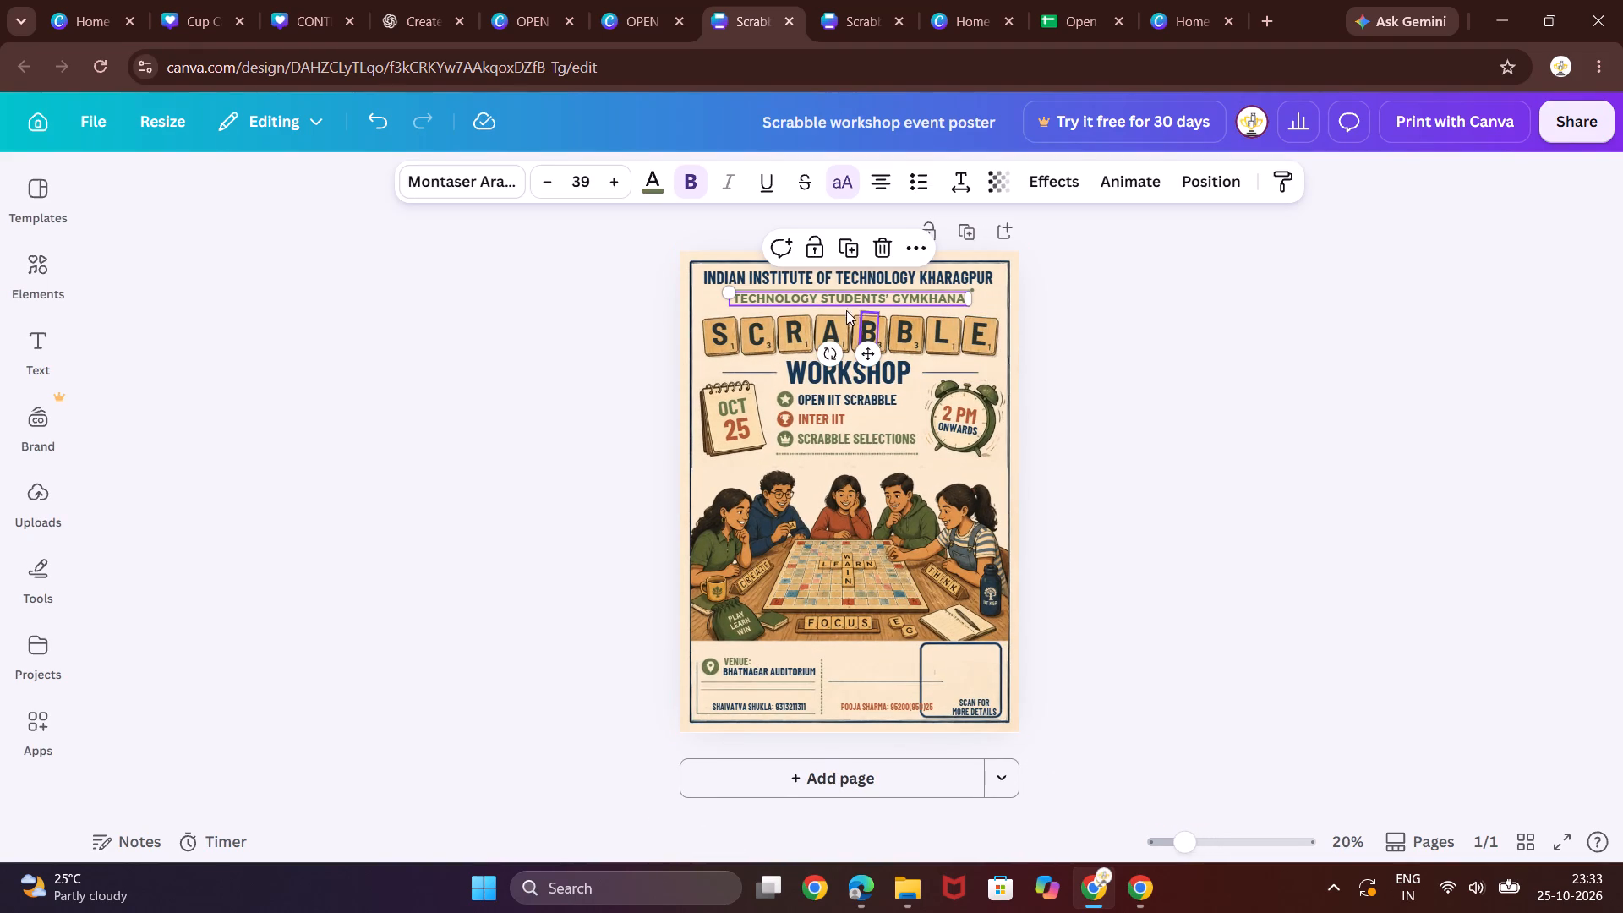
{"action": "left_click_drag", "start_coordinate": [725, 292], "coordinate": [727, 292]}
{"action": "left_click_drag", "start_coordinate": [727, 292], "coordinate": [737, 299]}
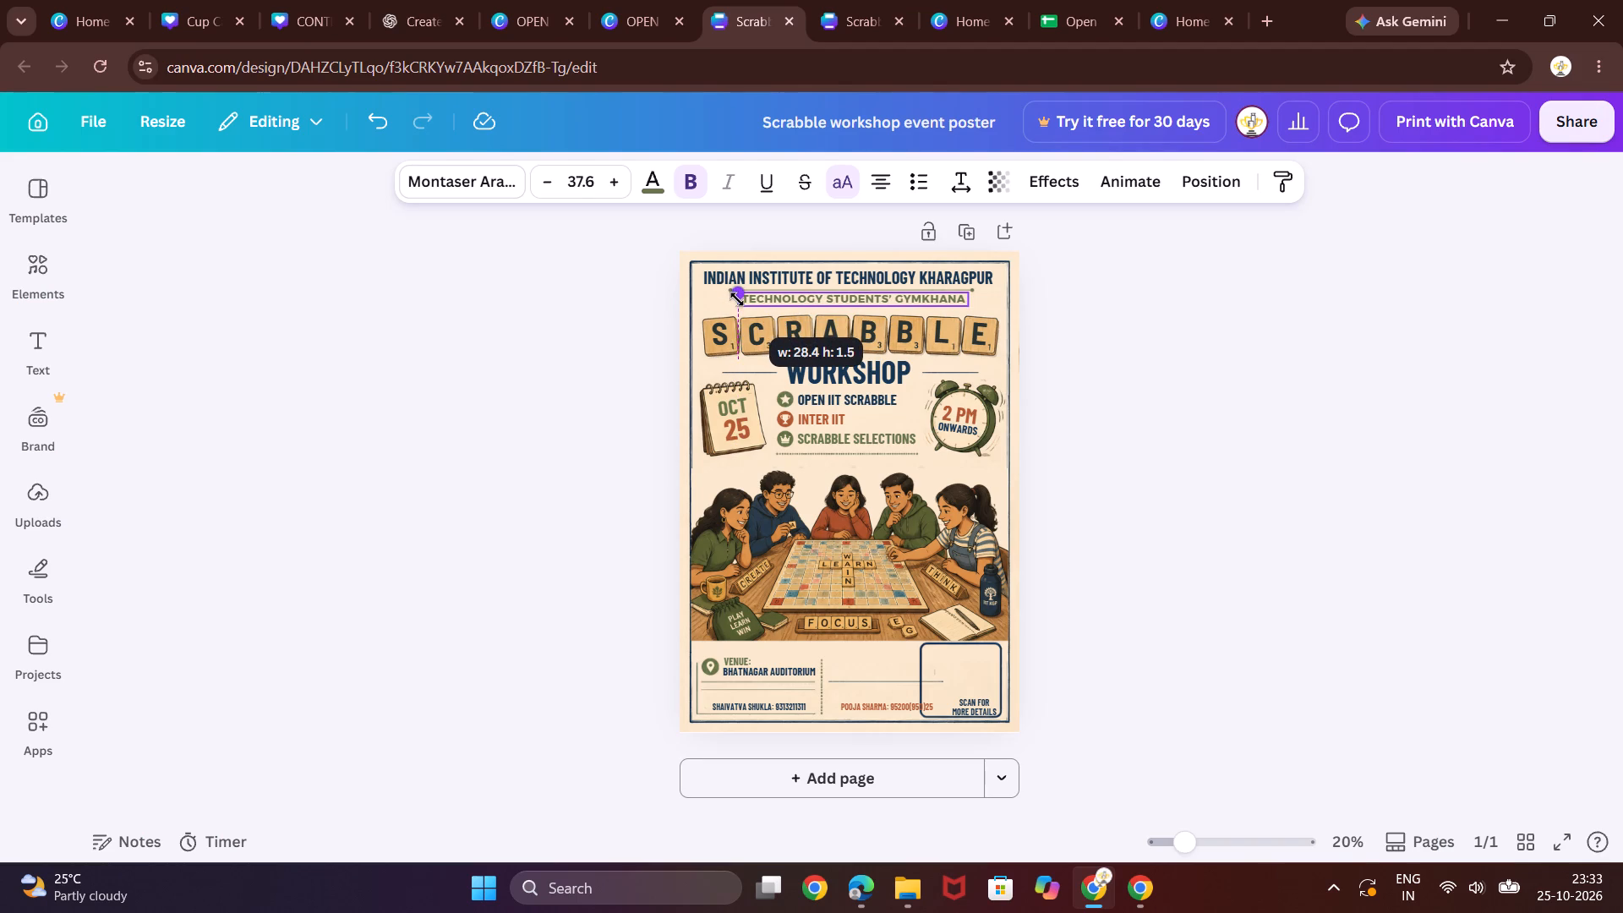
{"action": "left_click_drag", "start_coordinate": [737, 299], "coordinate": [729, 300]}
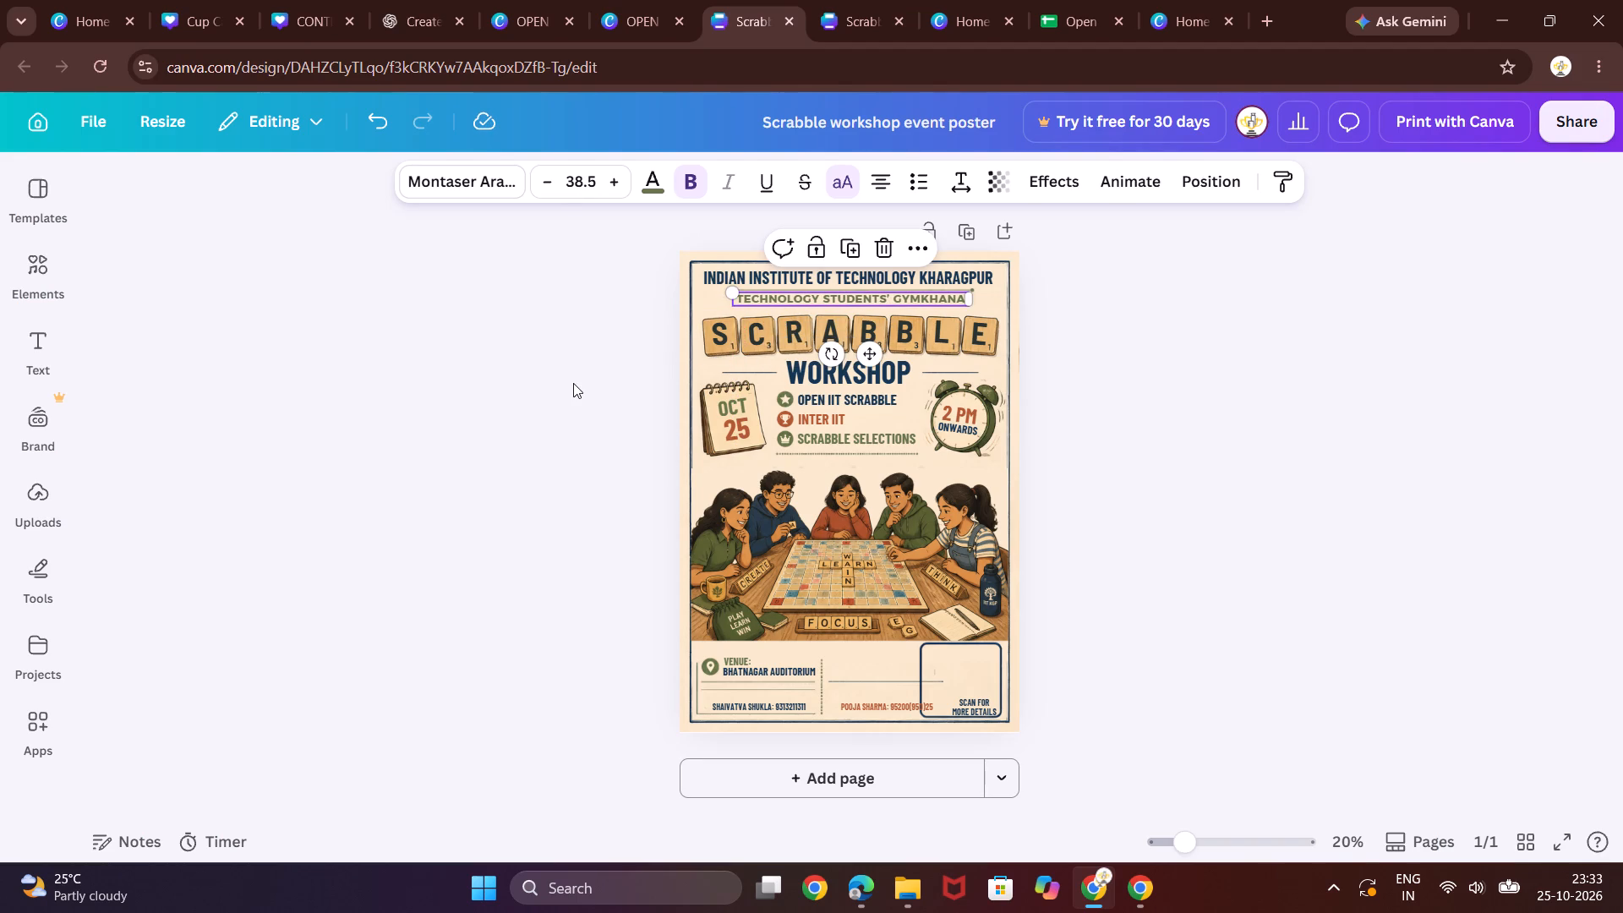
{"action": "left_click", "coordinate": [573, 383]}
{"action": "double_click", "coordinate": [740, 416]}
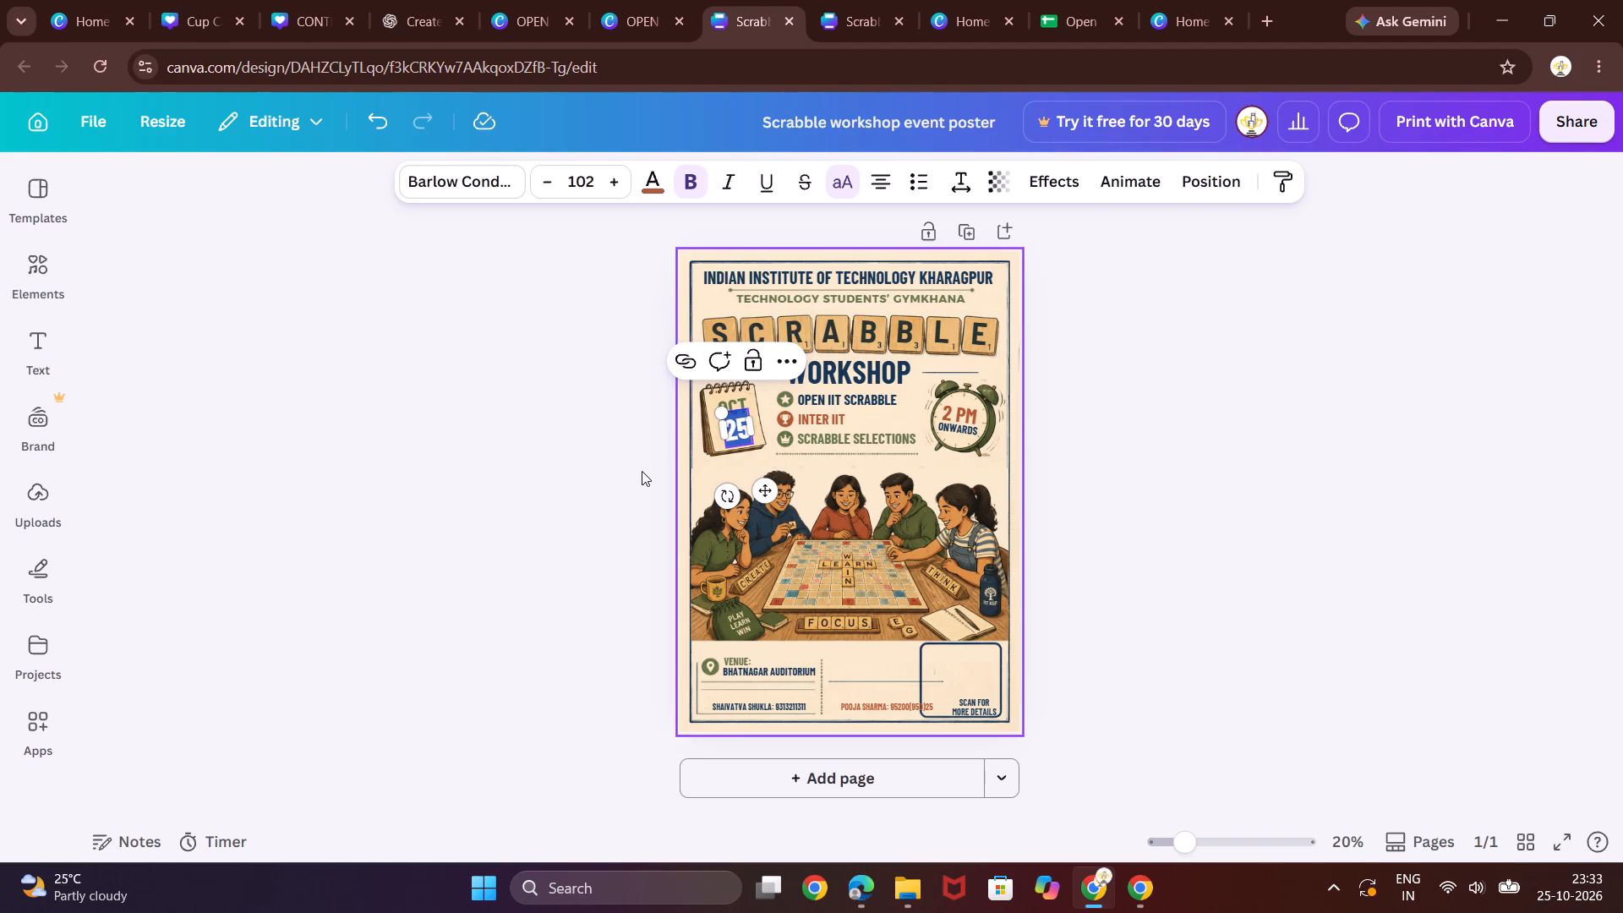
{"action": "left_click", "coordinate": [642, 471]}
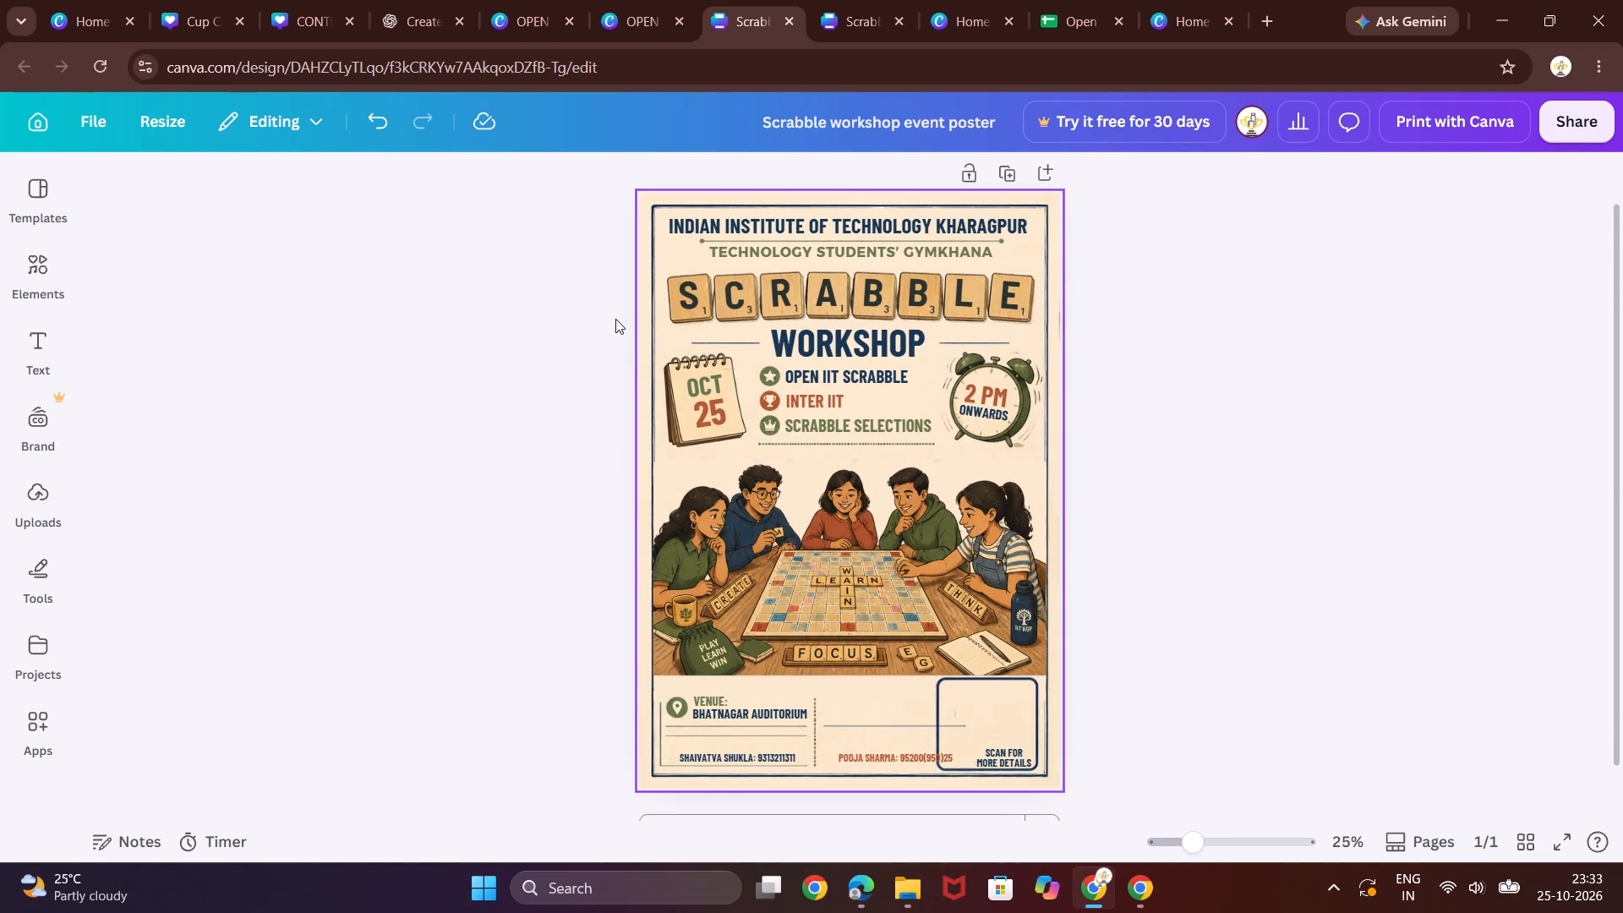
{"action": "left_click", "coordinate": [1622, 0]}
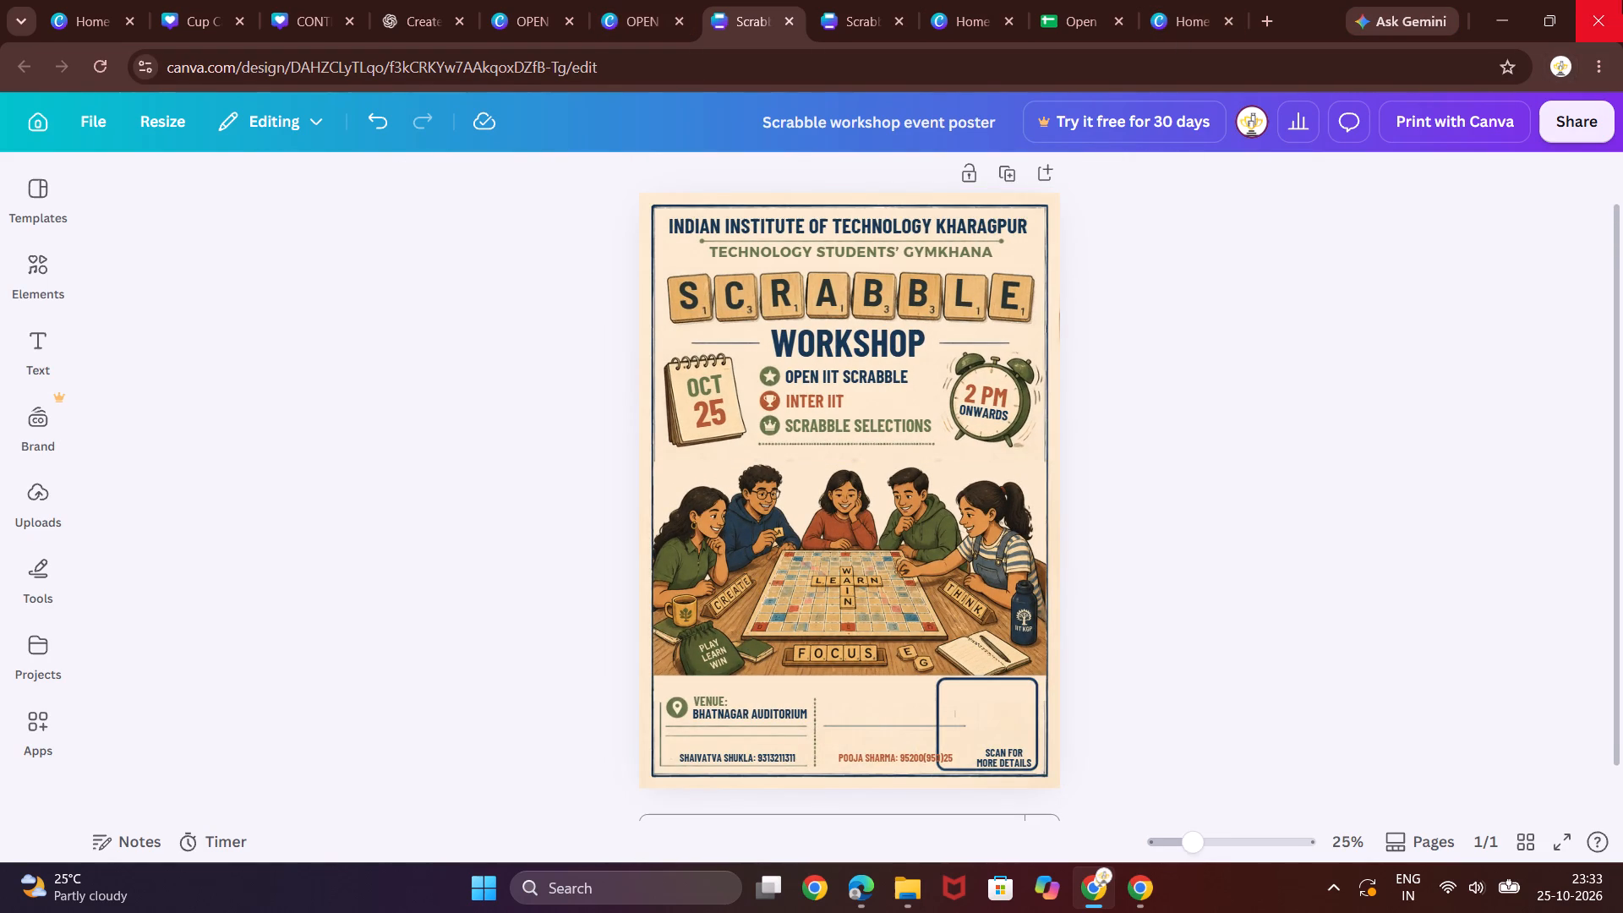